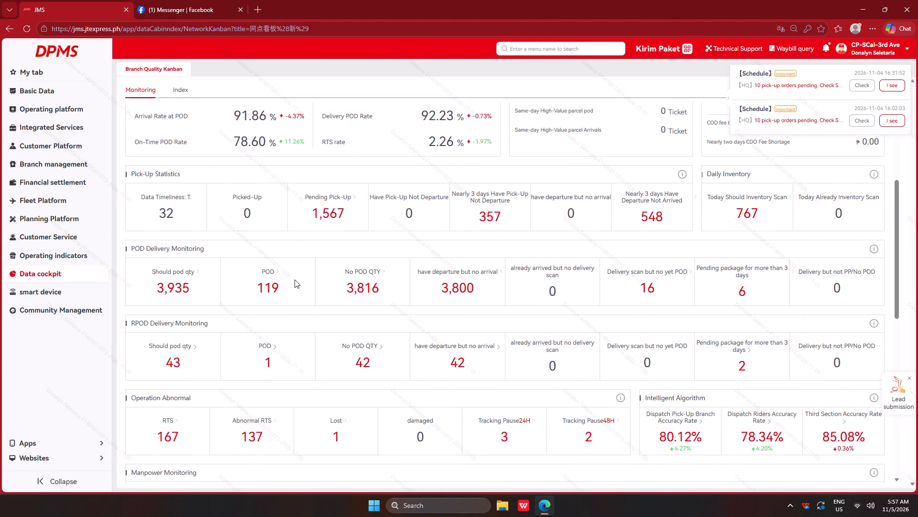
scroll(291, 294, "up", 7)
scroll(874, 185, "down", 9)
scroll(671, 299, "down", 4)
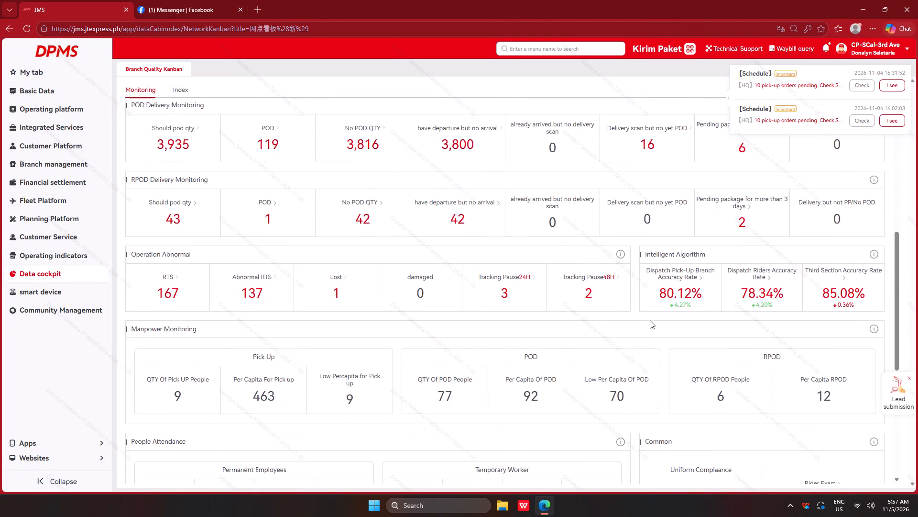
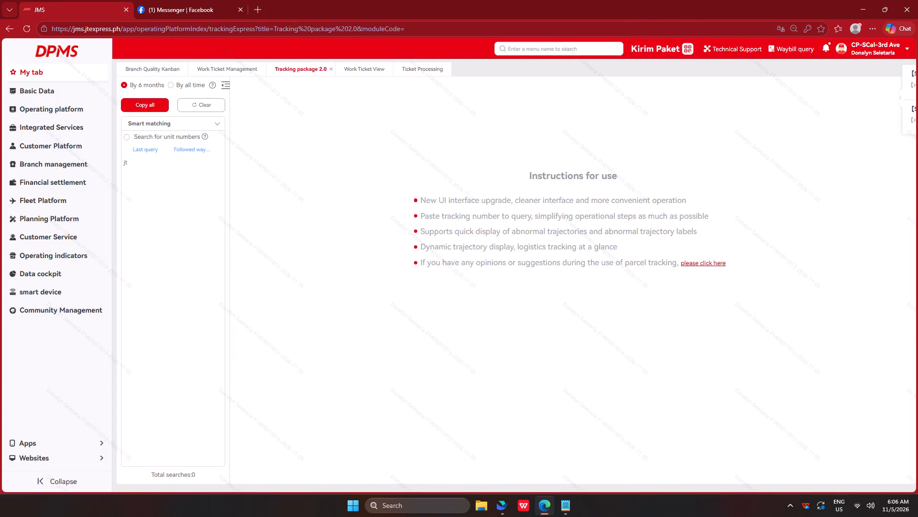
Replace the lowercase "jt" in the package tracking search with the waybill number beginning JT00.
key("BackSpace")
key("BackSpace")
key("BackSpace")
key("BackSpace")
key("BackSpace")
key("BackSpace")
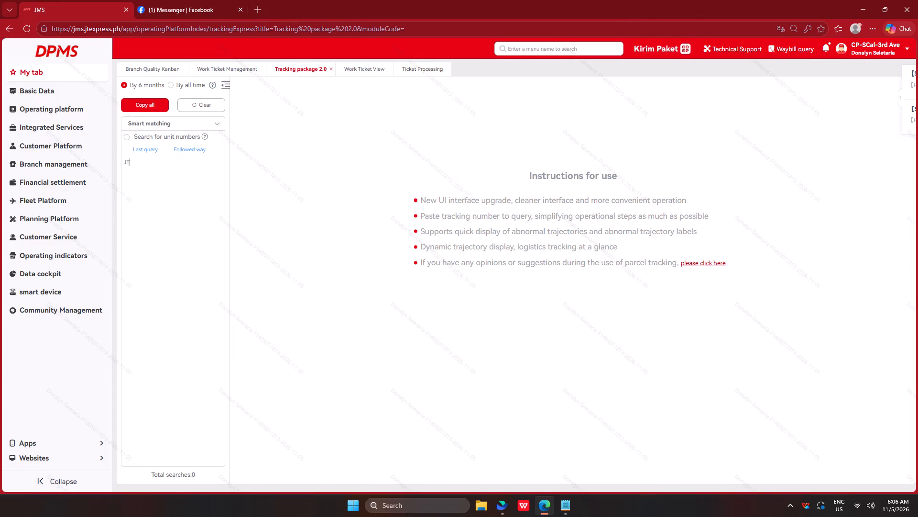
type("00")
Rerun the query in Work Ticket Management to refresh the list of open tickets.
left_click(238, 67)
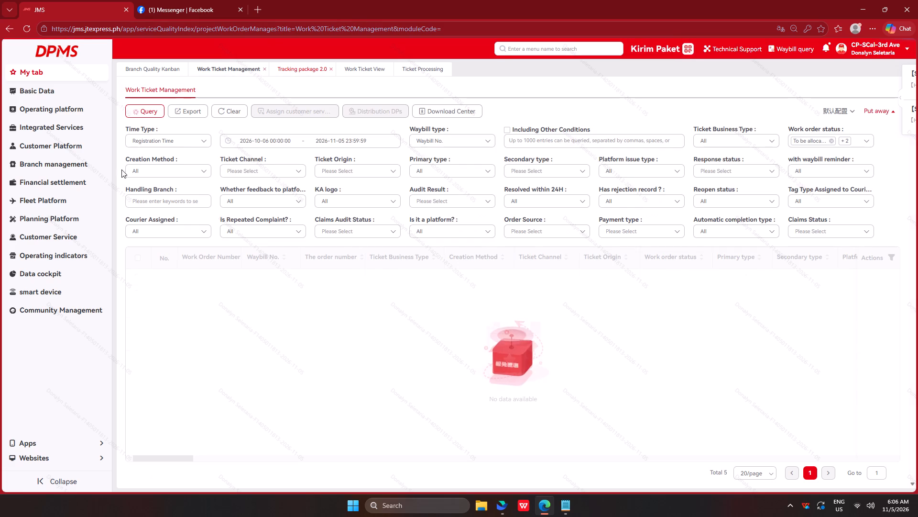
left_click(145, 113)
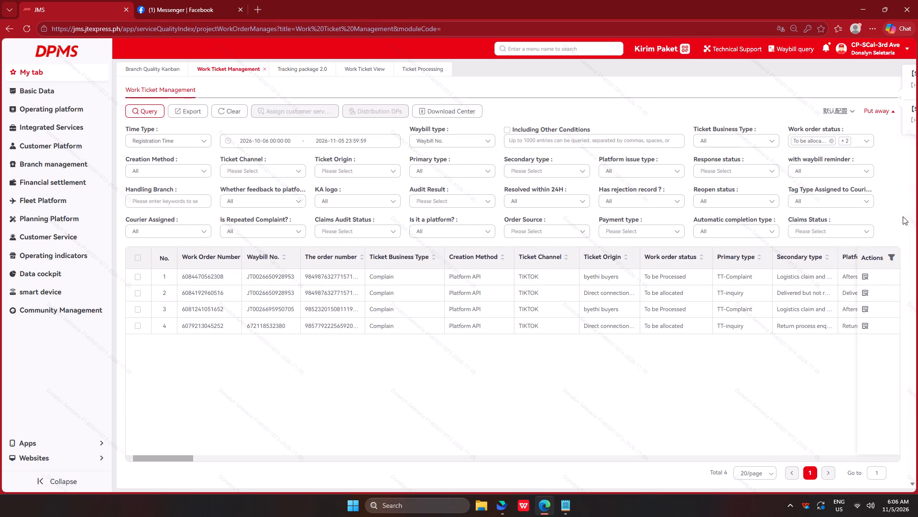
left_click(866, 277)
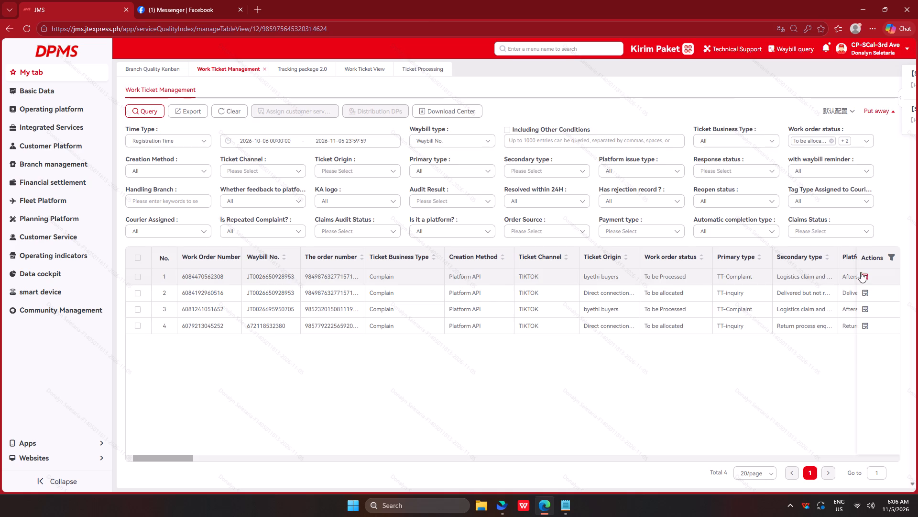
left_click(529, 108)
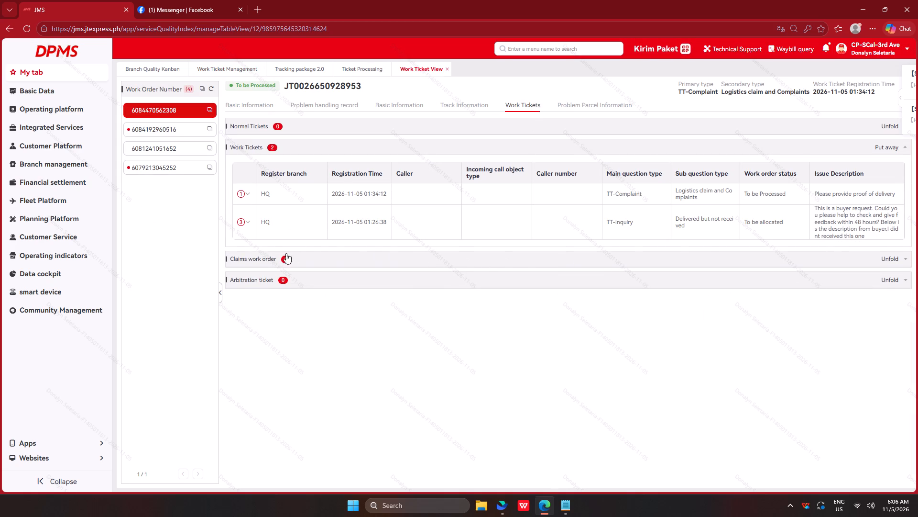
left_click(248, 220)
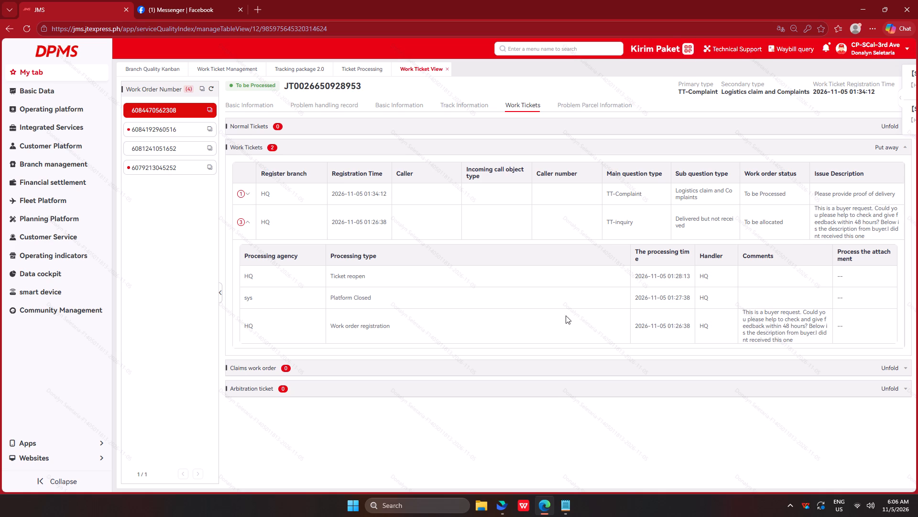
left_click(249, 192)
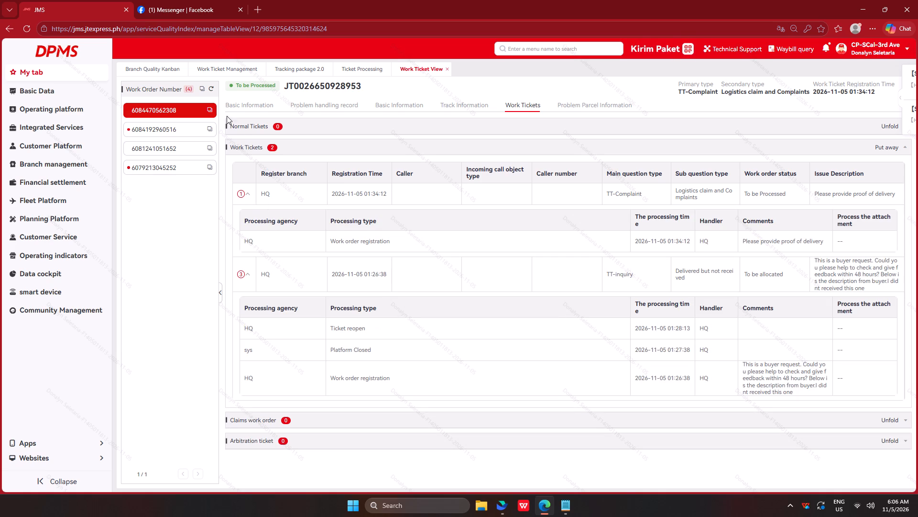
left_click(215, 69)
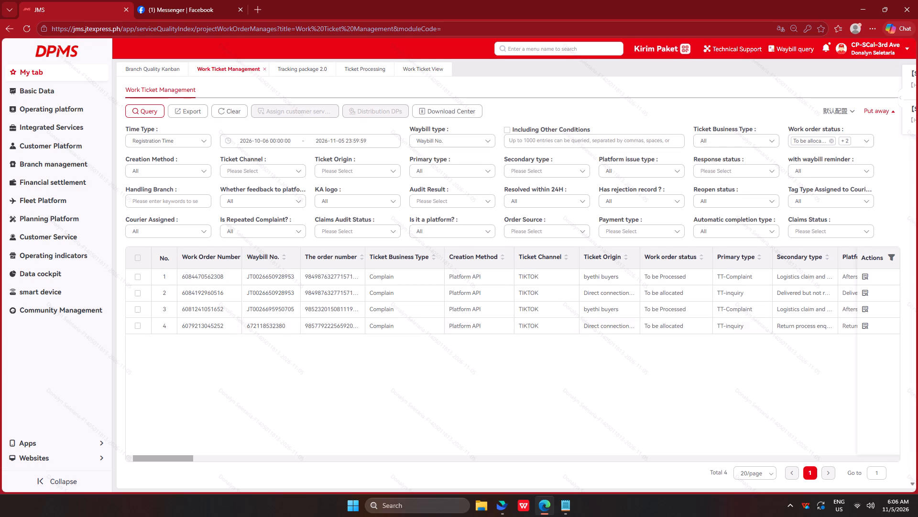
double_click(277, 278)
left_click(295, 243)
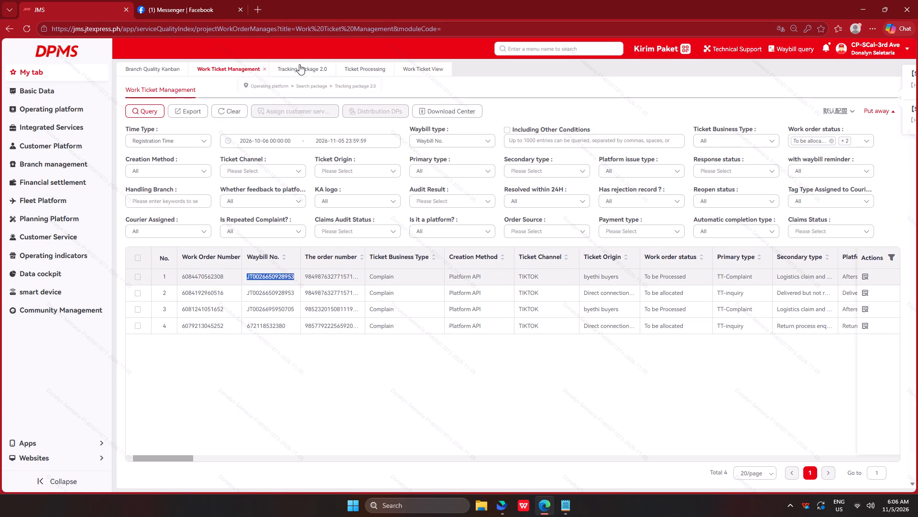
left_click(299, 64)
left_click(197, 112)
left_click(129, 248)
key("ctrl+v")
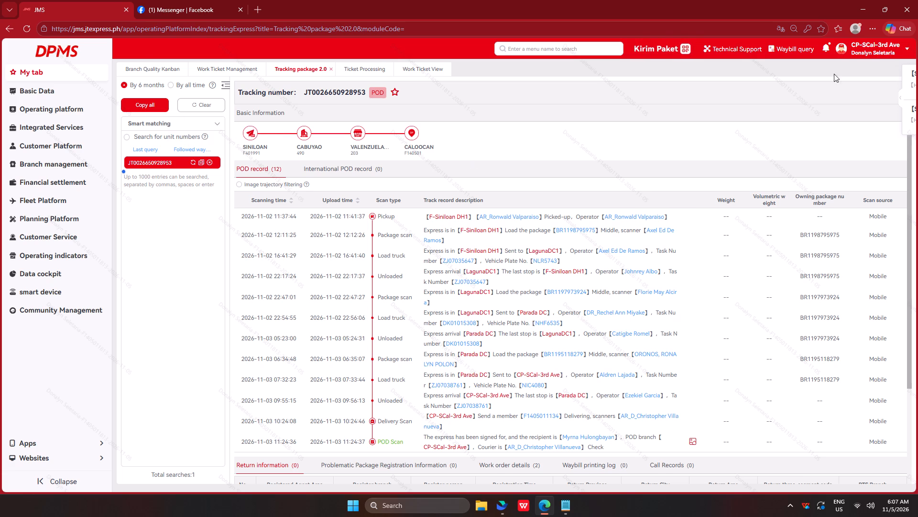
Expand the tracked waybill's basic information and reveal the recipient's masked address and name to check the delivery details.
left_click(805, 115)
left_click(791, 252)
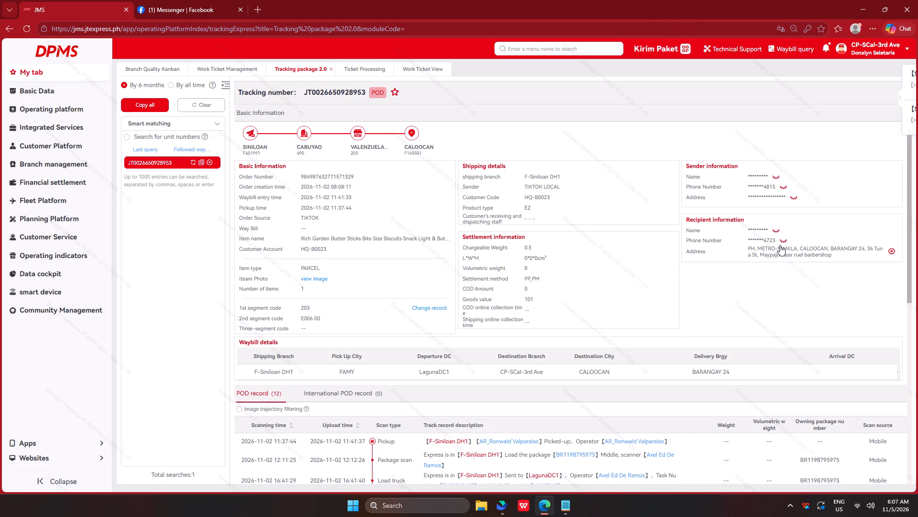
left_click(776, 227)
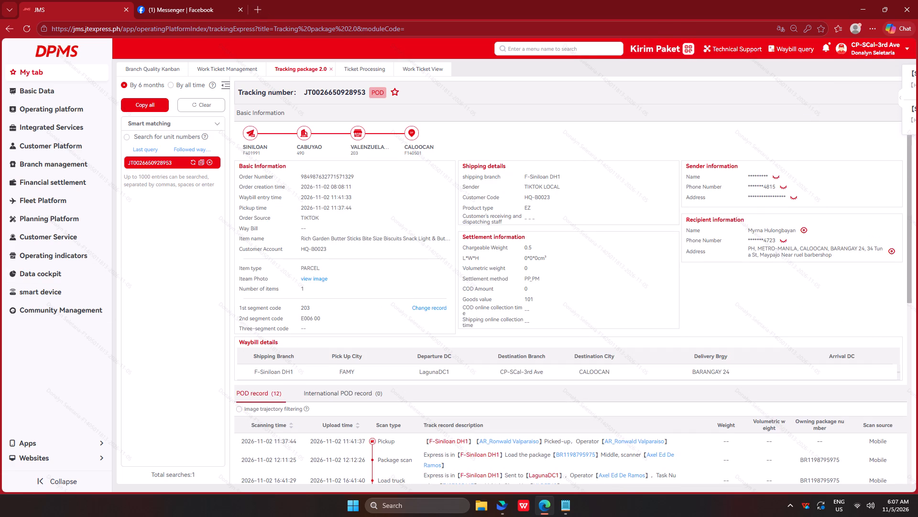
scroll(413, 295, "down", 8)
scroll(413, 295, "up", 4)
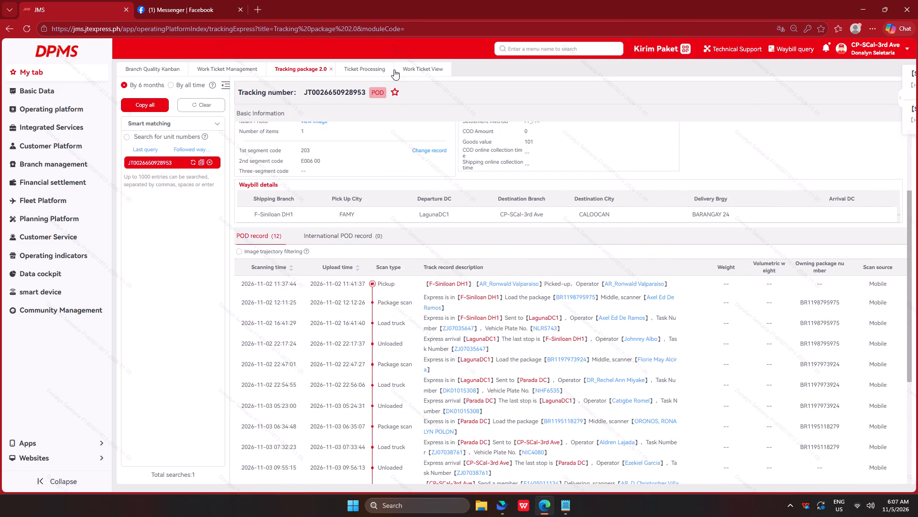
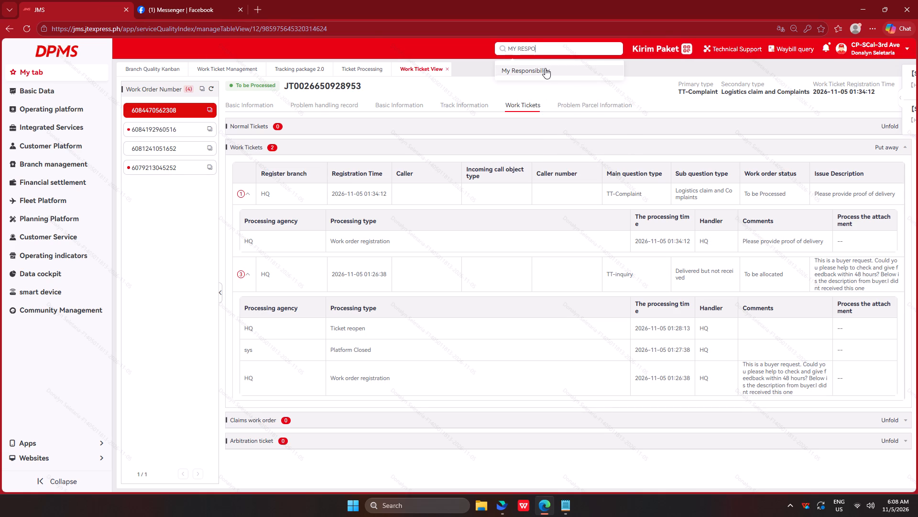
Open the My Responsibility page and set its inquiry period from 2026-11-01 to 2026-11-05.
left_click(545, 68)
left_click(259, 145)
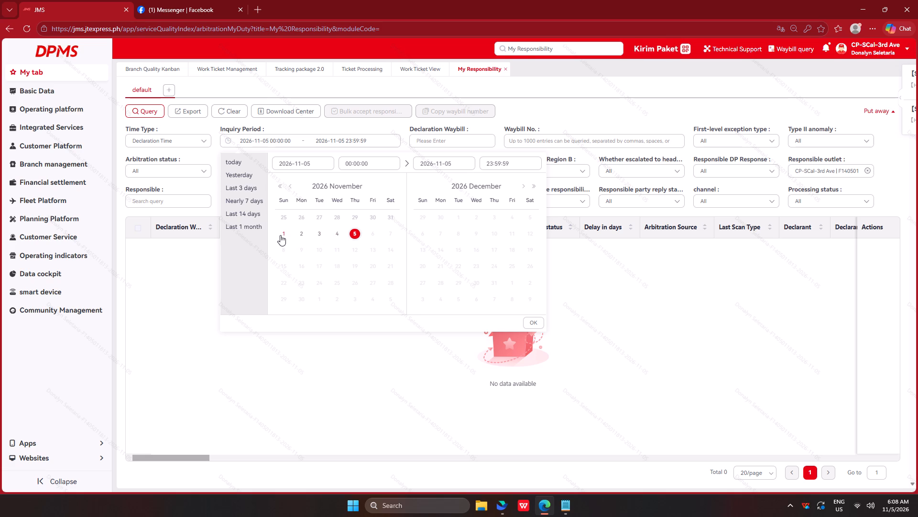
left_click(281, 235)
left_click(351, 234)
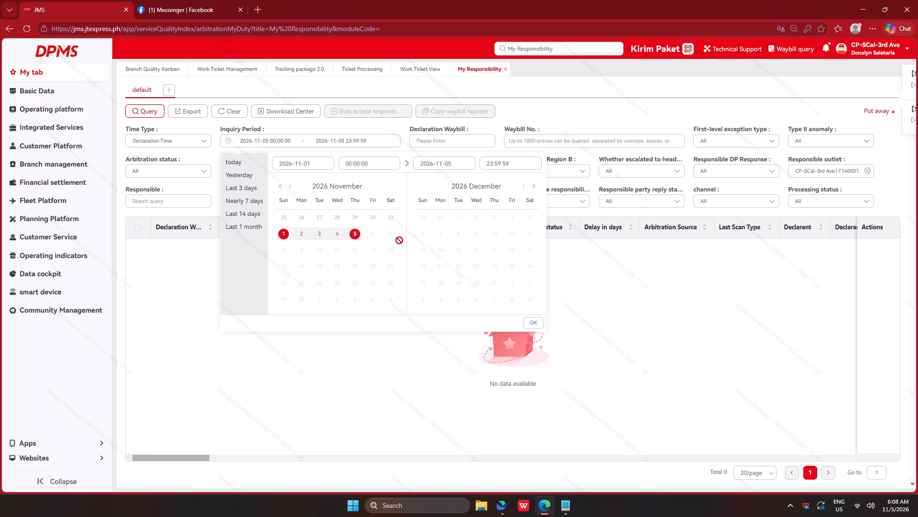
left_click(601, 314)
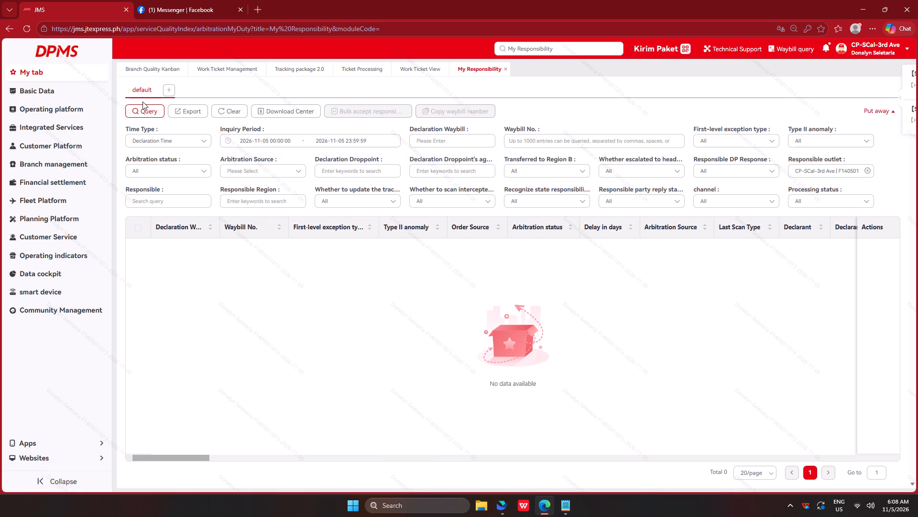
left_click(137, 109)
left_click(286, 146)
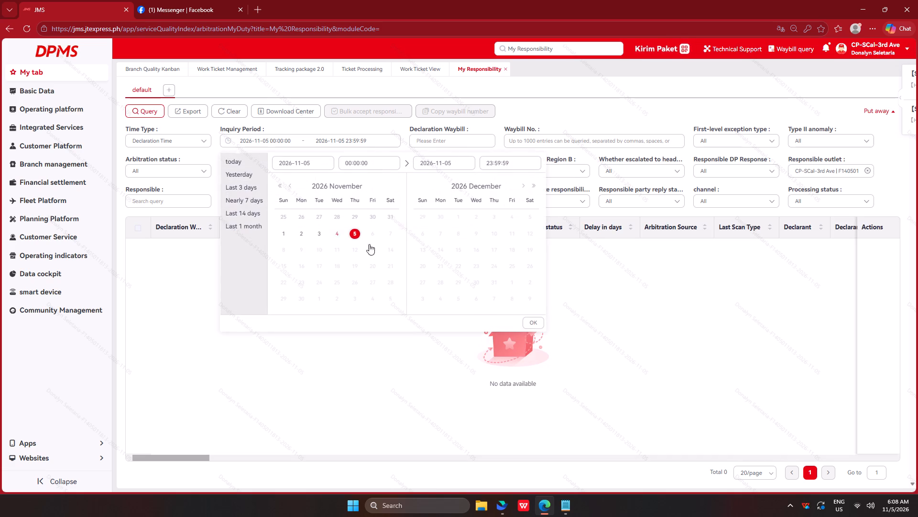
left_click(282, 233)
left_click(352, 232)
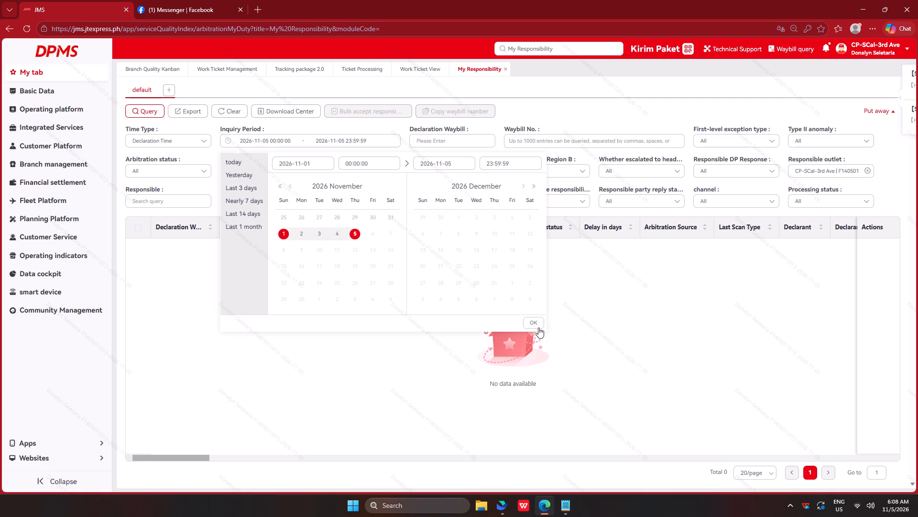
left_click(530, 324)
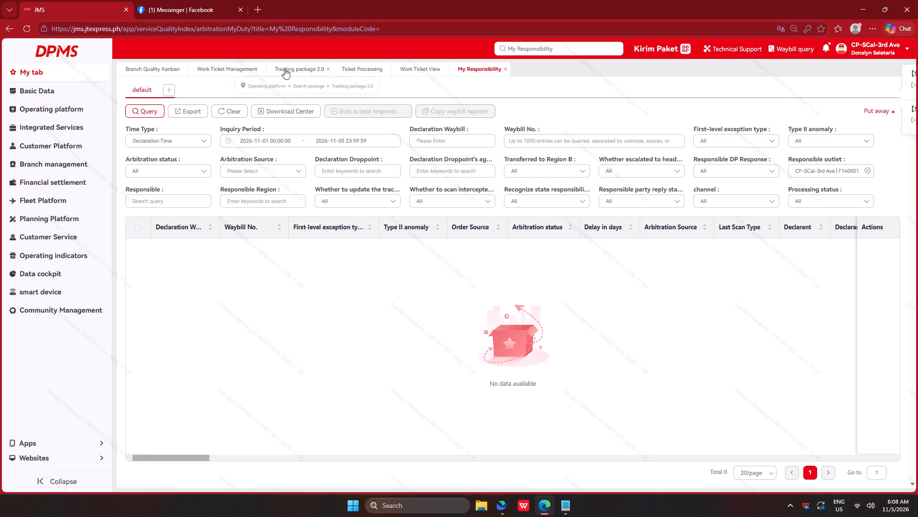
left_click(284, 68)
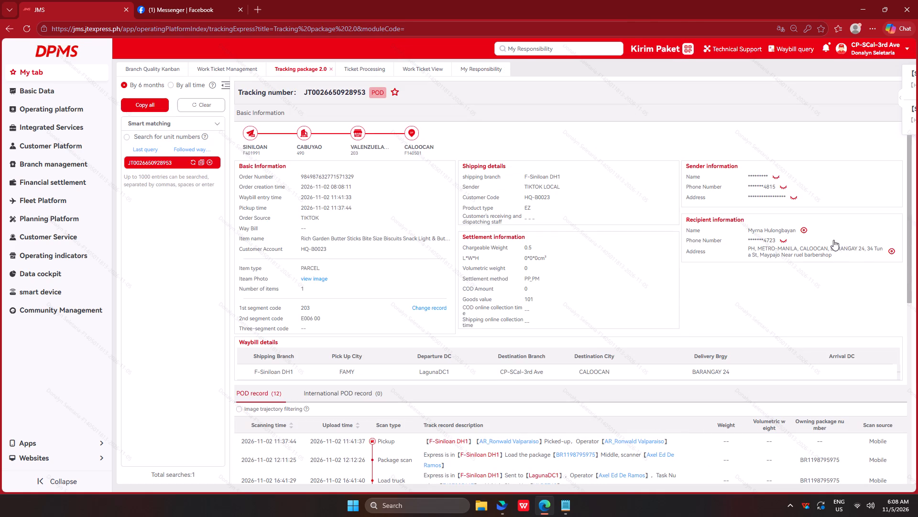
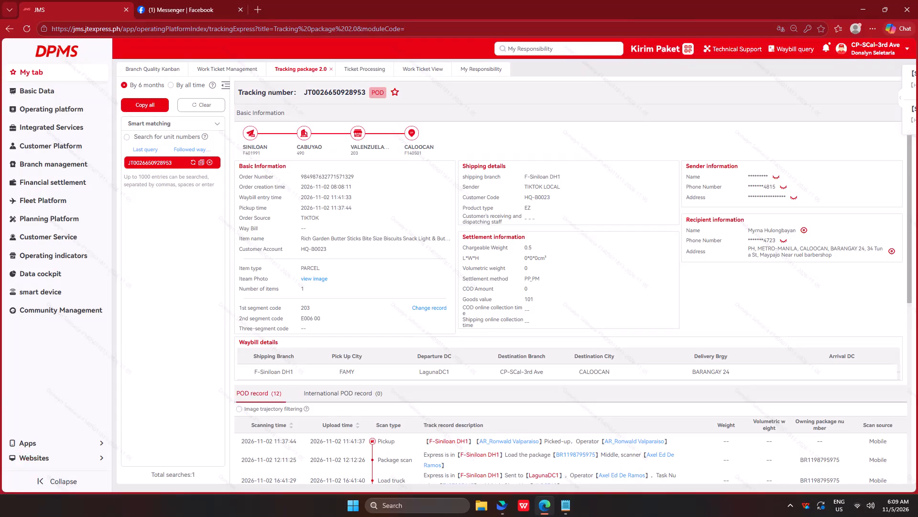
left_click(201, 160)
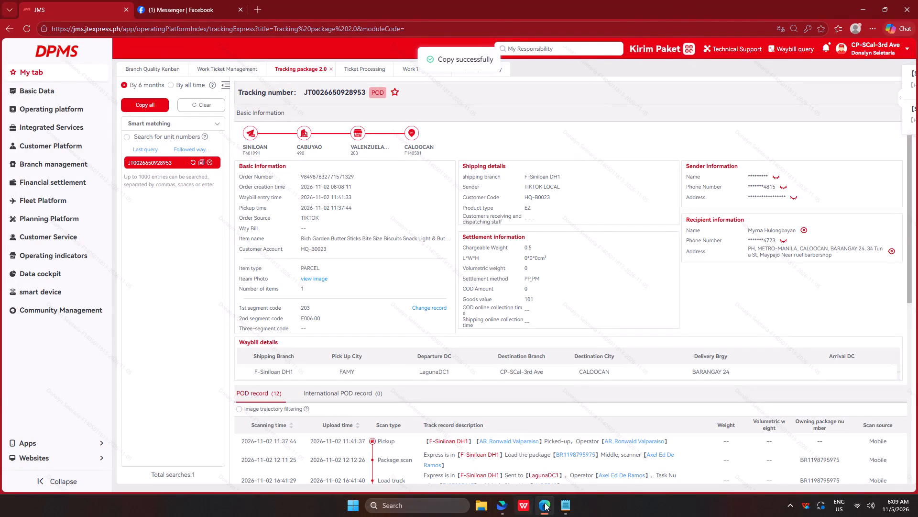
left_click(566, 503)
left_click(641, 257)
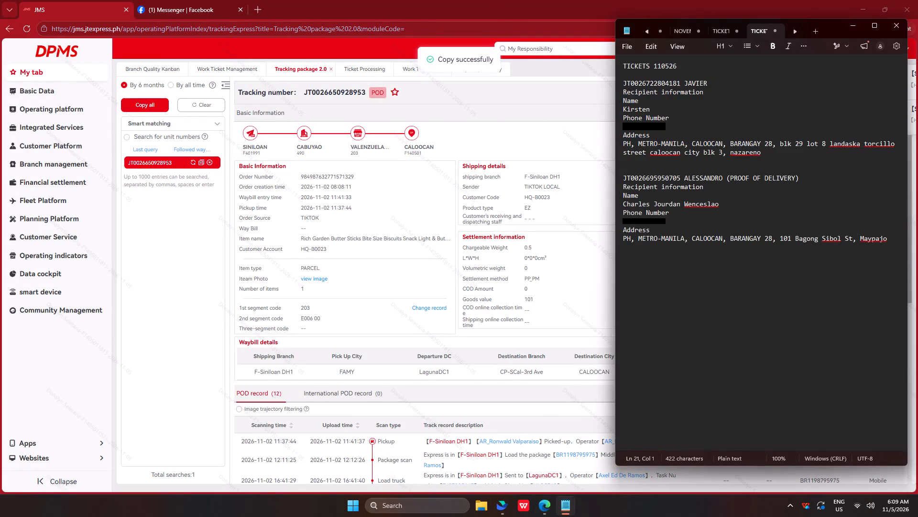
key("Return")
key("ctrl+v")
key("space")
type("PHER")
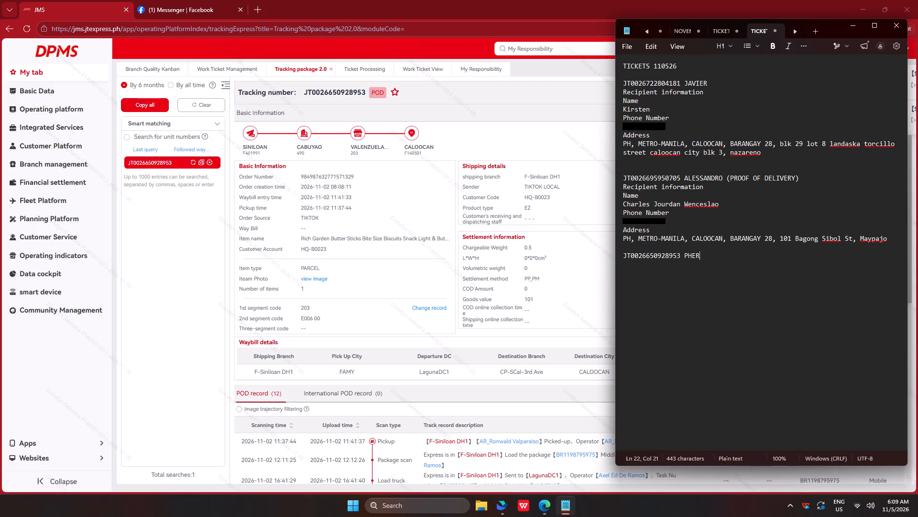
key("space")
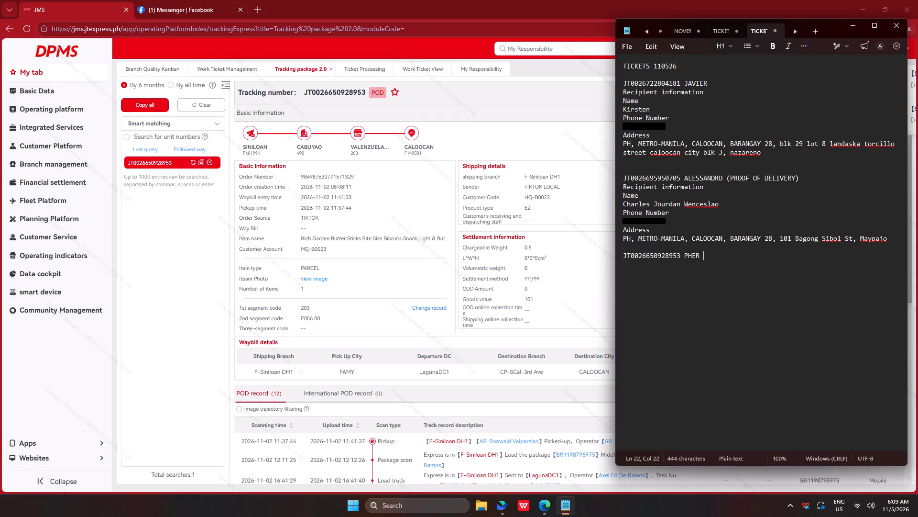
key("shift+parenleft")
type("PROOG")
key("BackSpace")
type("F OF DELIVERY")
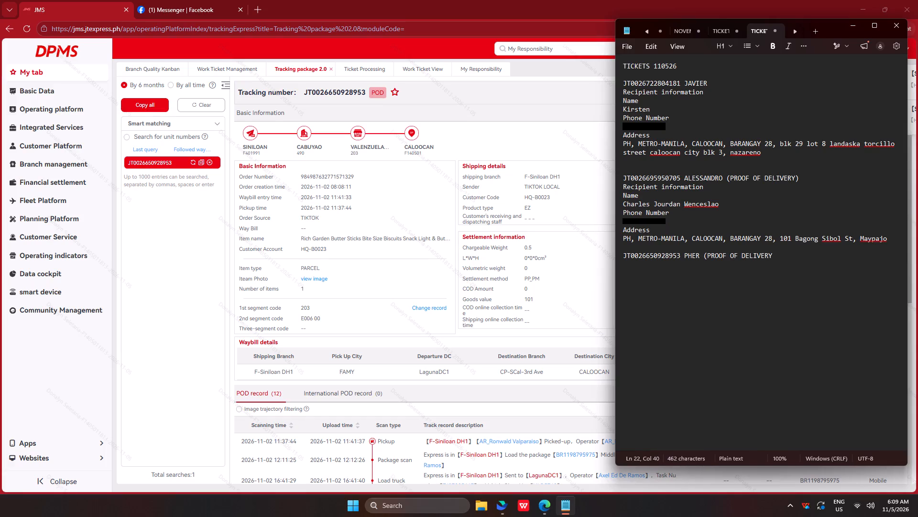
key("shift+parenright")
Copy the waybill's whole recipient information block from JMS and paste it under the PHER heading in Notepad.
key("Return")
left_click(541, 172)
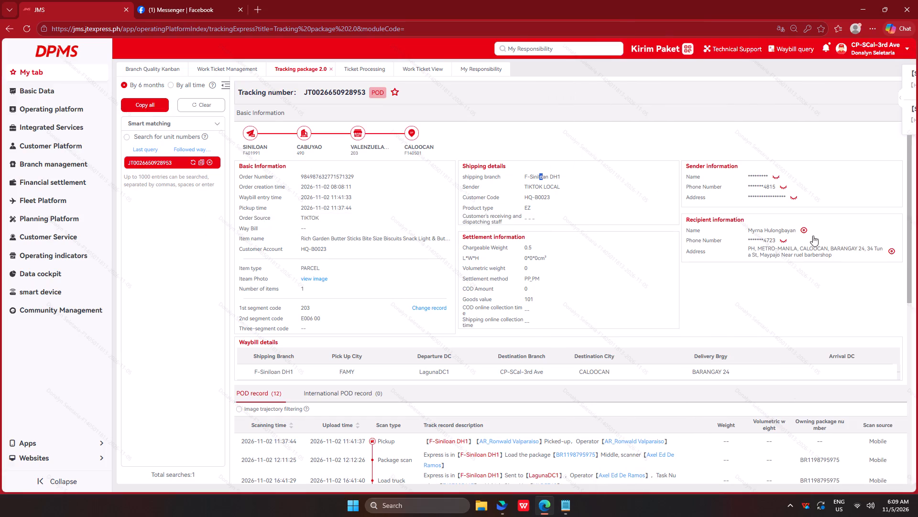
left_click_drag(684, 222, 843, 258)
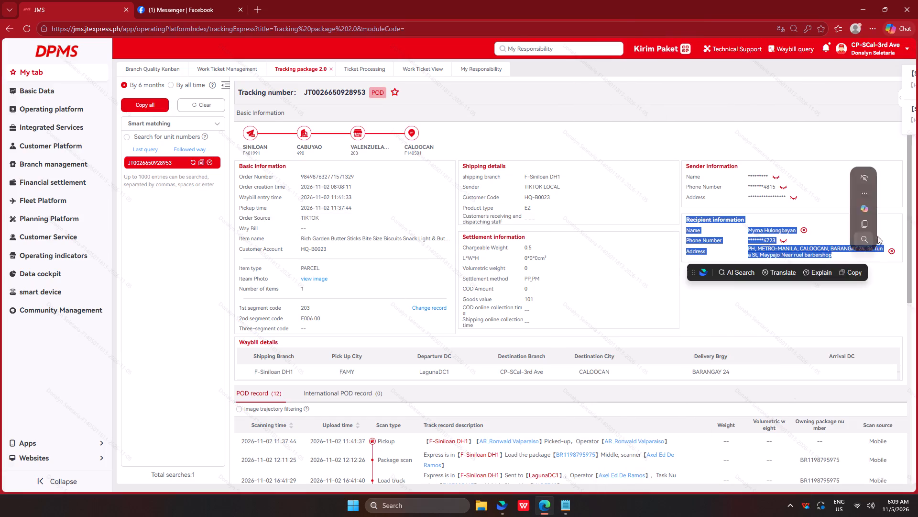
left_click(867, 224)
left_click(564, 504)
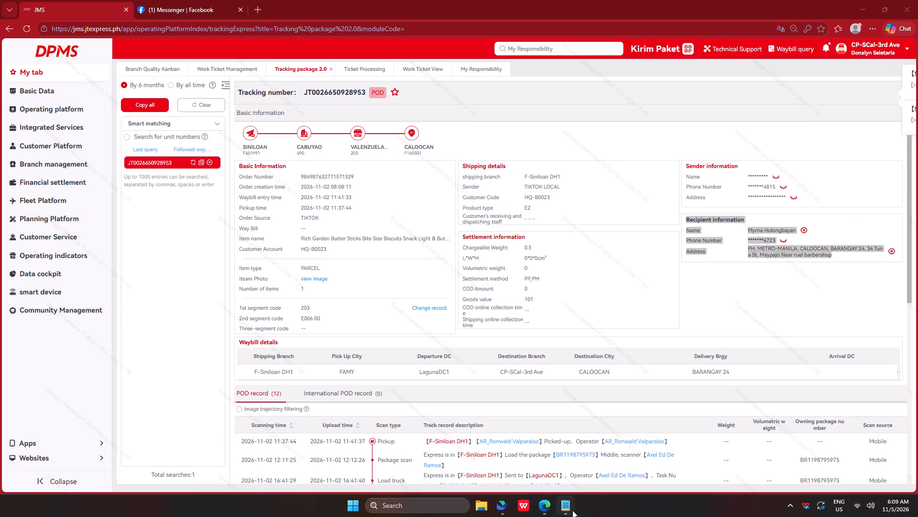
left_click(567, 510)
key("ctrl+v")
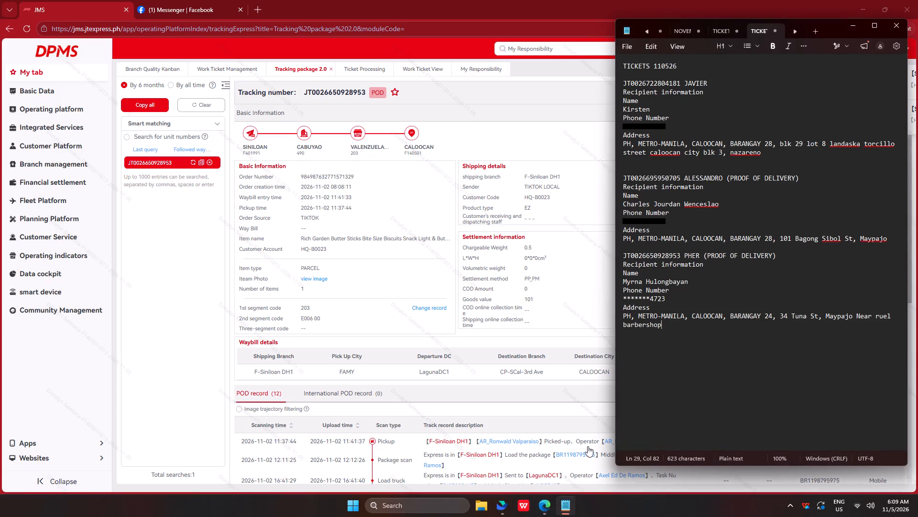
key("Return")
key("Return")
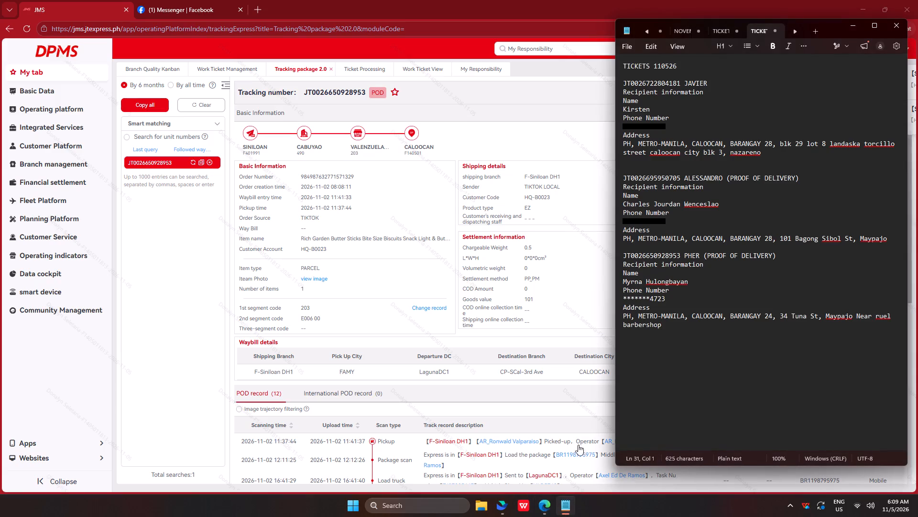
left_click_drag(620, 254, 665, 326)
key("ctrl+c")
left_click(629, 352)
key("ctrl+v")
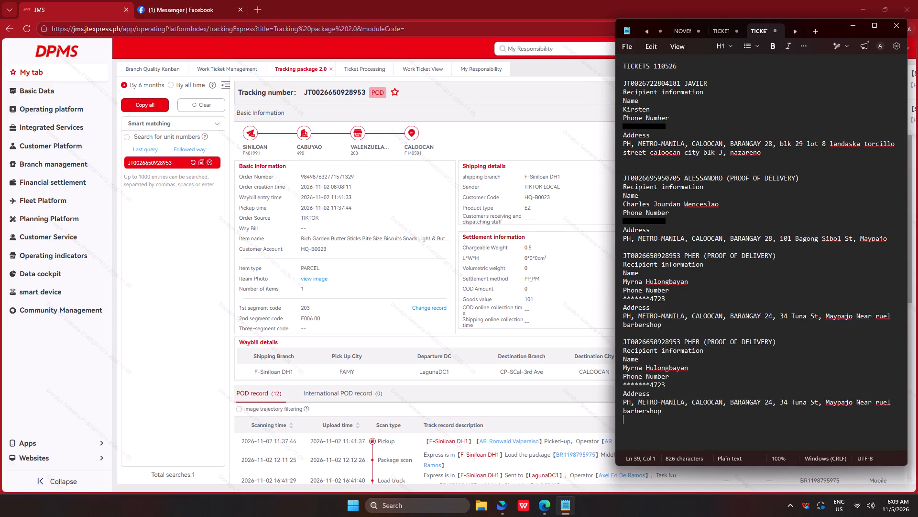
Change the bracketed label in the duplicated entry's heading to DELIVERED BUT NOT RECEIVED.
left_click_drag(709, 342, 762, 338)
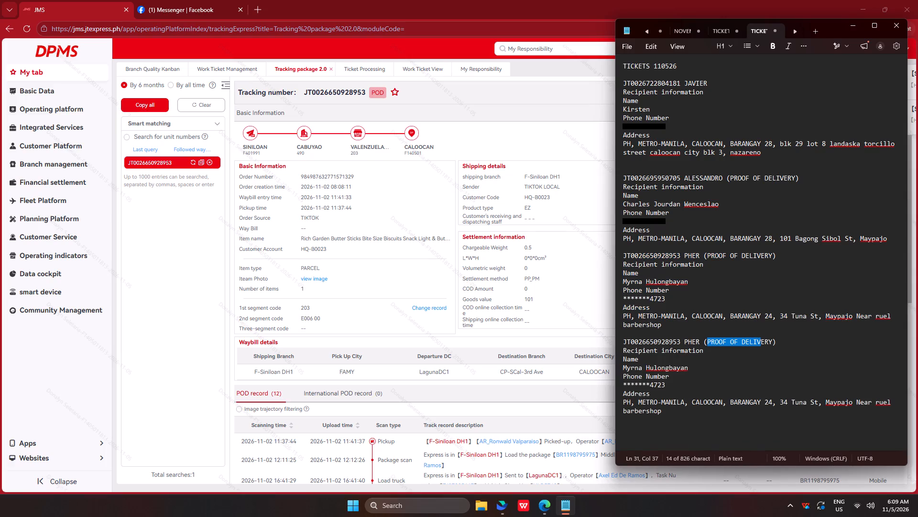
left_click_drag(762, 338, 772, 338)
type("DELIVERED BUT NOT RECEIVED")
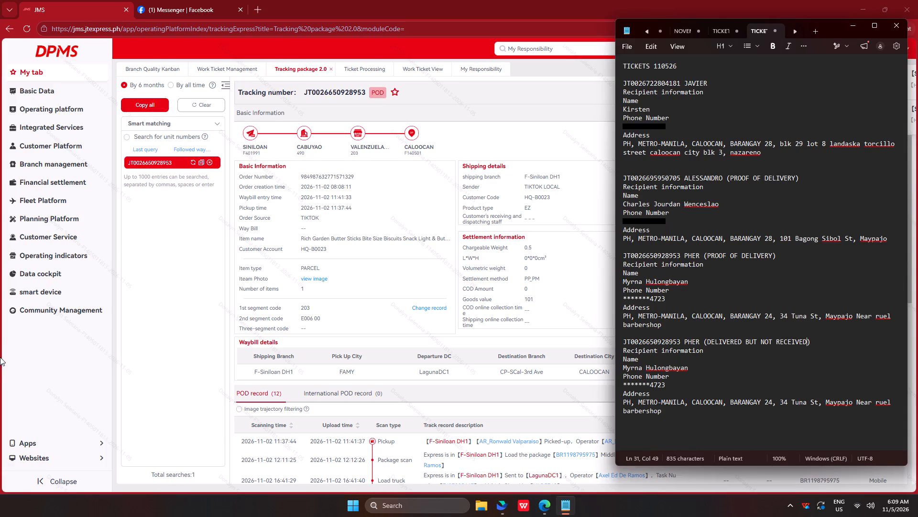
left_click(498, 230)
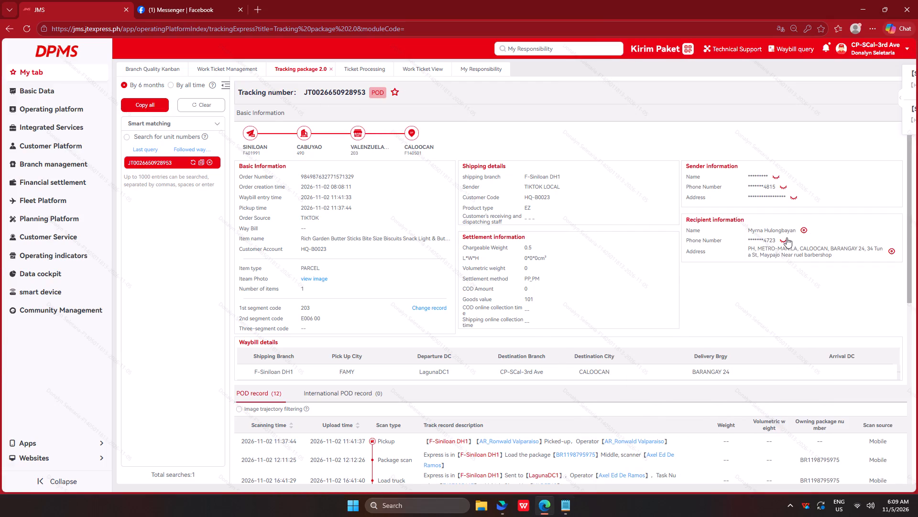
left_click(787, 237)
triple_click(772, 241)
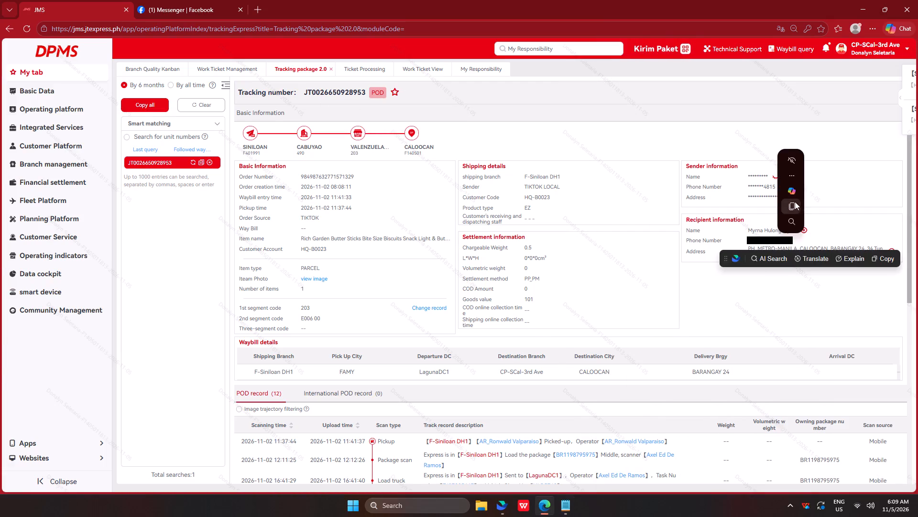
Copy the recipient's unmasked phone number from JMS and paste it over the masked number in both PHER entries in Notepad.
left_click(795, 202)
left_click(568, 504)
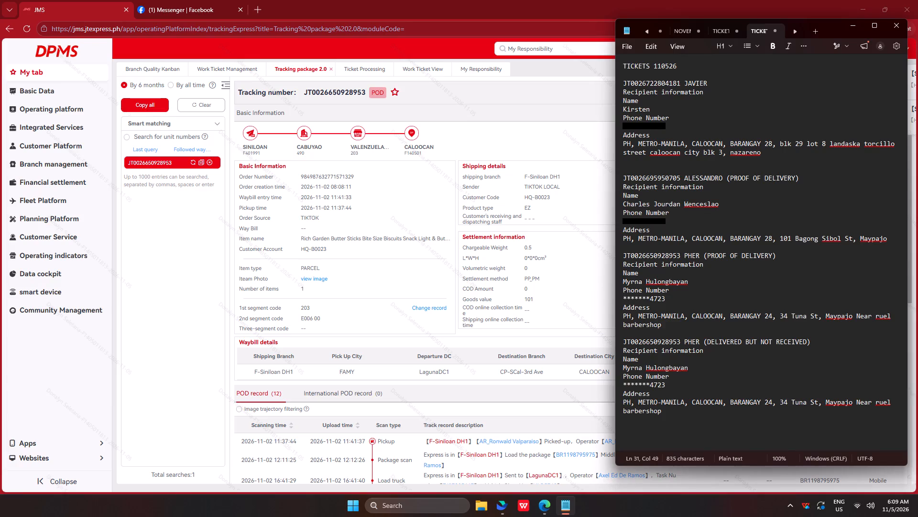
double_click(638, 299)
triple_click(656, 295)
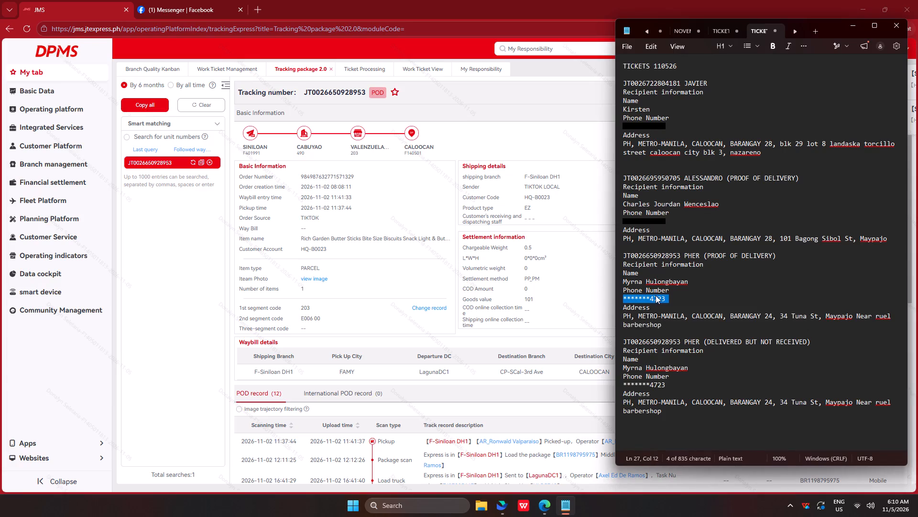
key("ctrl+v")
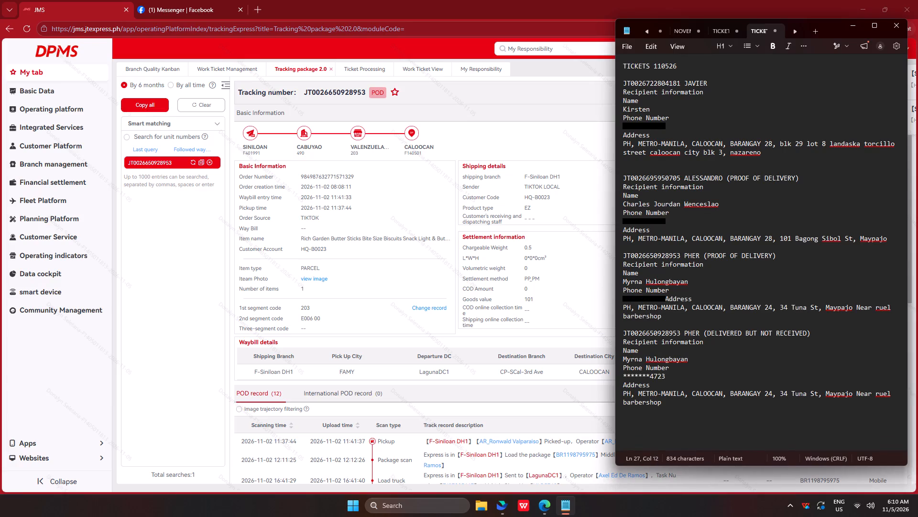
key("Return")
triple_click(658, 384)
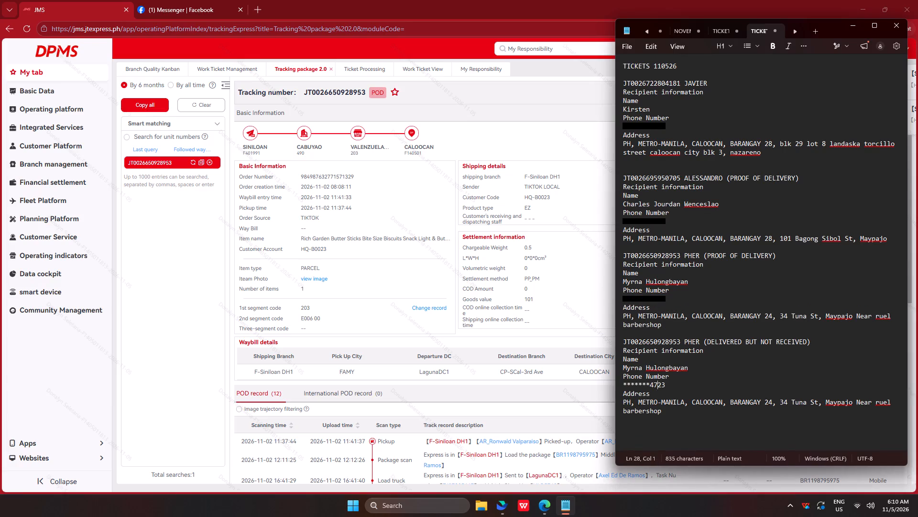
key("ctrl+v")
key("Return")
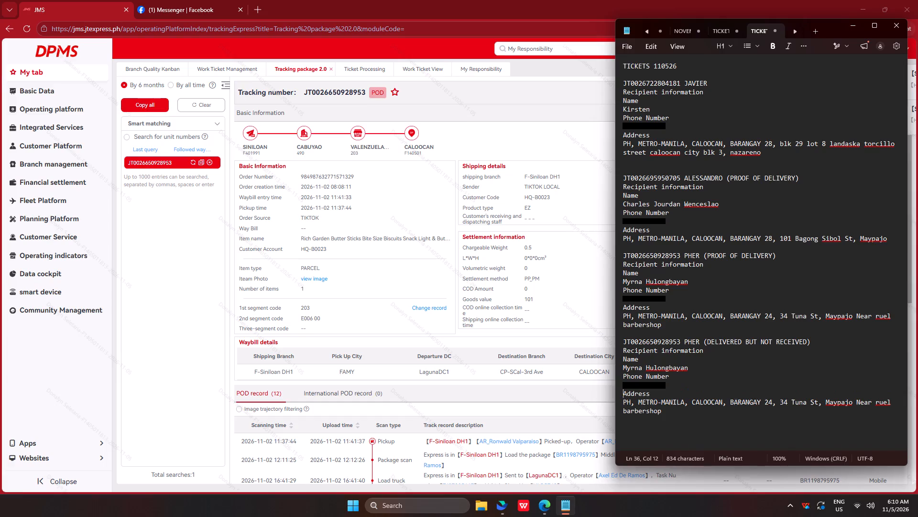
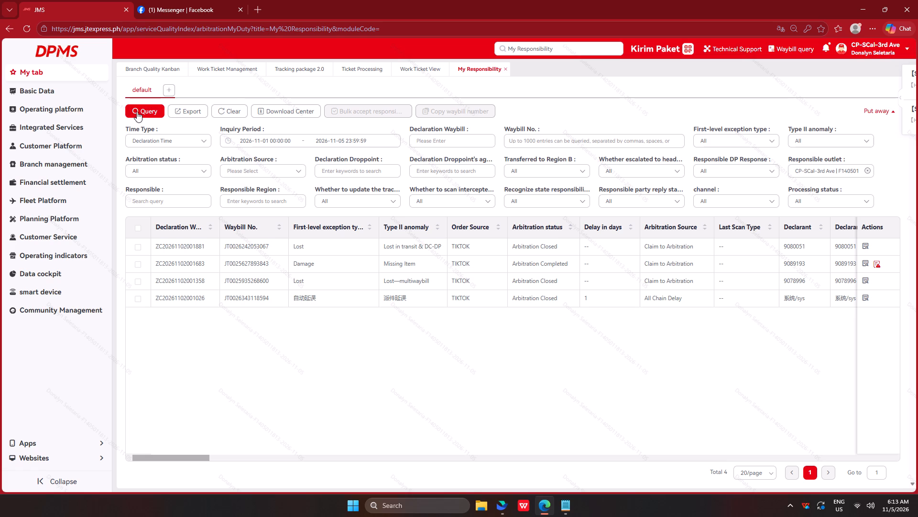
Open the appeal details of the Damage case with the Missing Item anomaly and review its problem handling record.
left_click(874, 265)
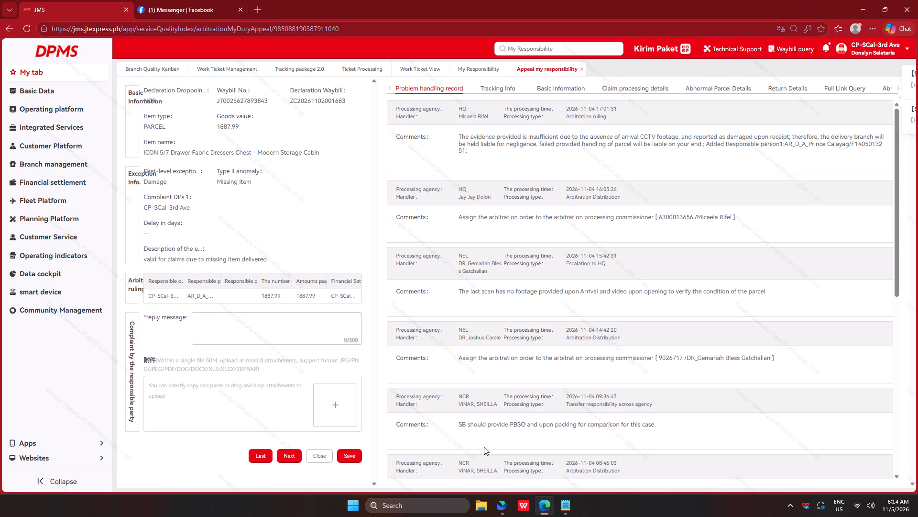
Switch to the team messenger with the ARBITRATION FOR RESPONSE CAMANAVA group chat.
left_click(503, 505)
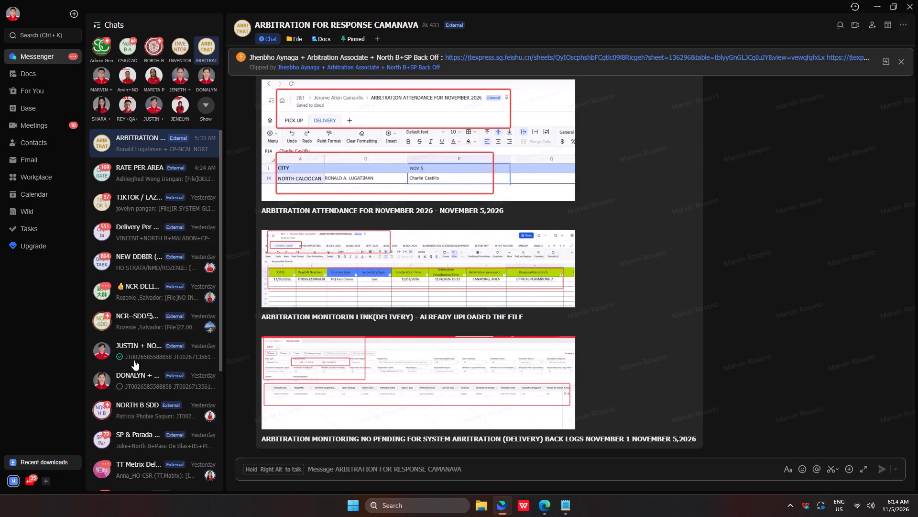
Look through the Lark chat list for the conversation needed for the compiled waybill details.
scroll(141, 426, "down", 3)
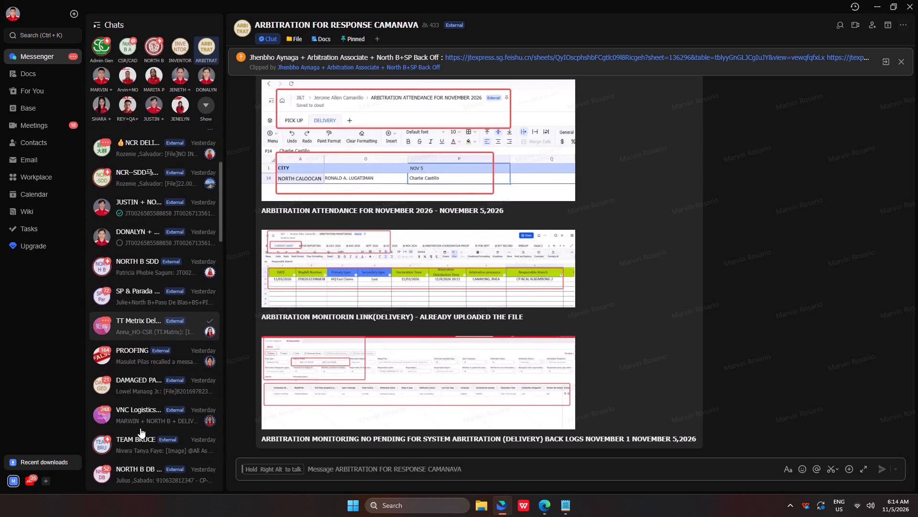
scroll(140, 428, "down", 3)
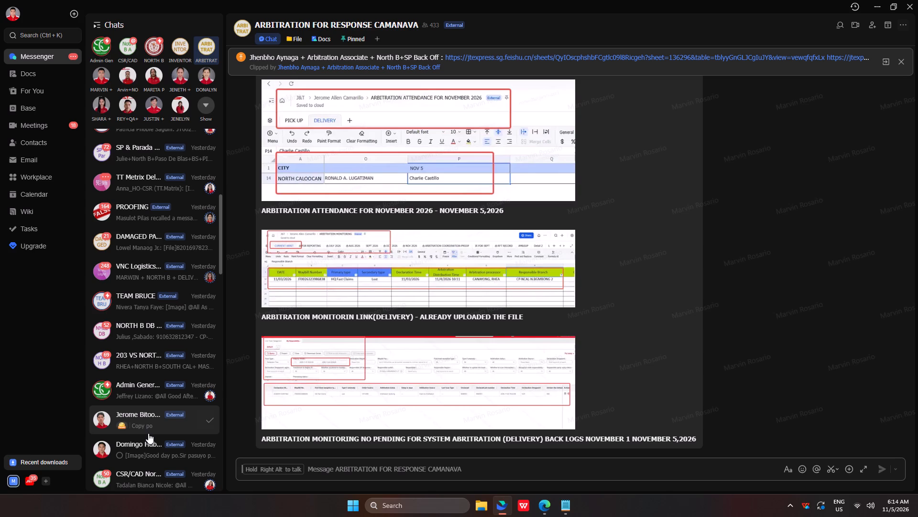
scroll(144, 379, "up", 10)
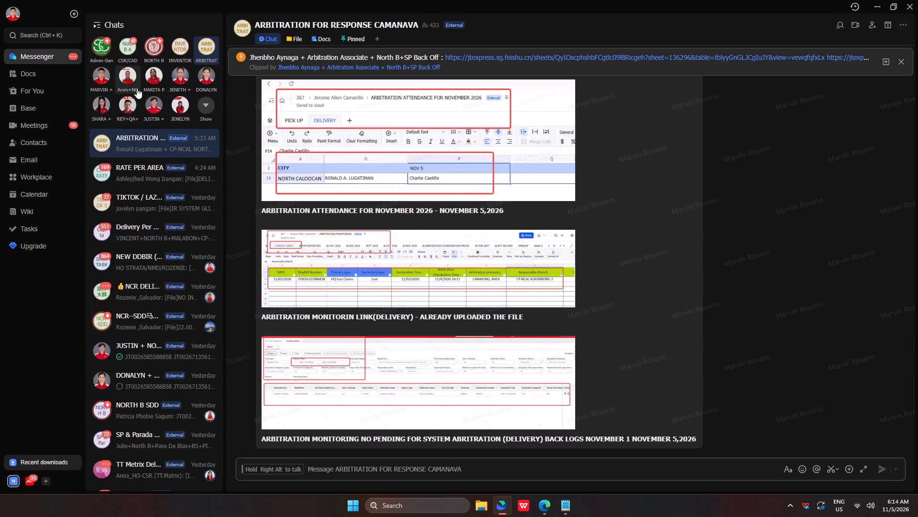
Open the NORTH B + CP-SCAL 3RD AVE + ADMIN GEN (DELIVERY) chat and check its latest messages.
left_click(203, 77)
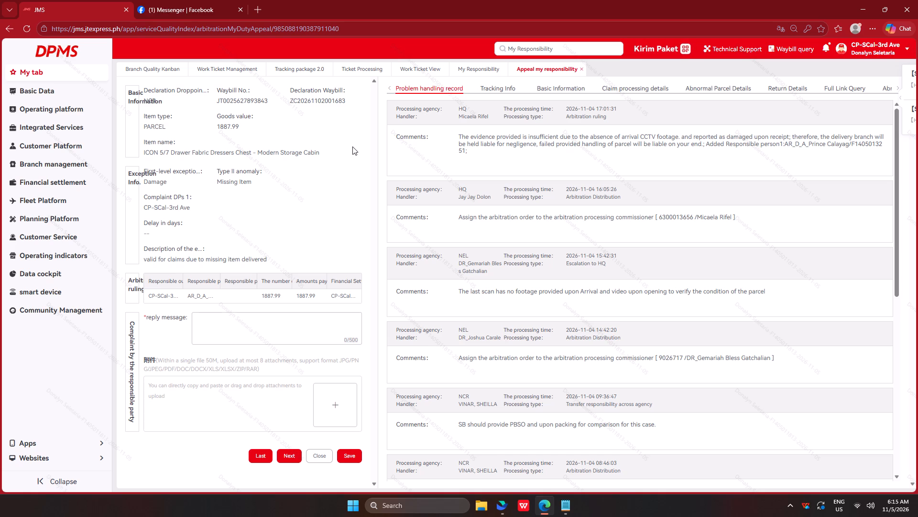
scroll(352, 146, "up", 1)
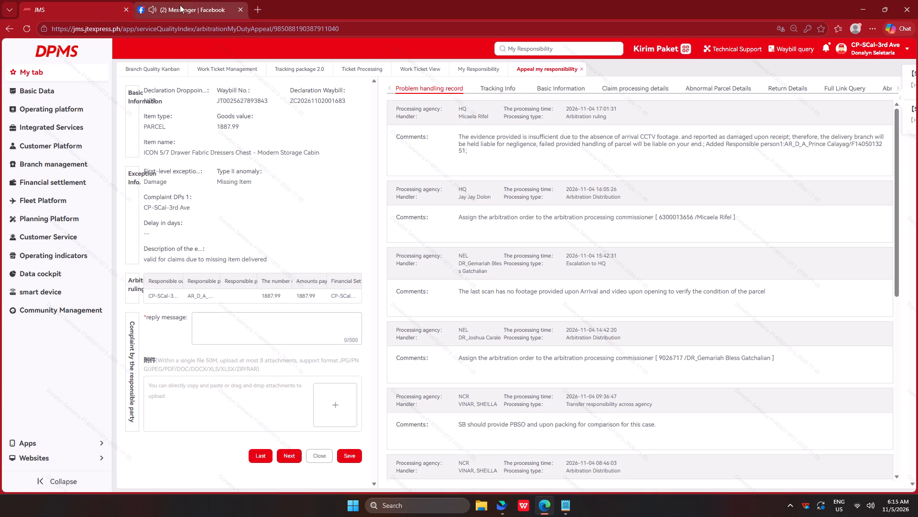
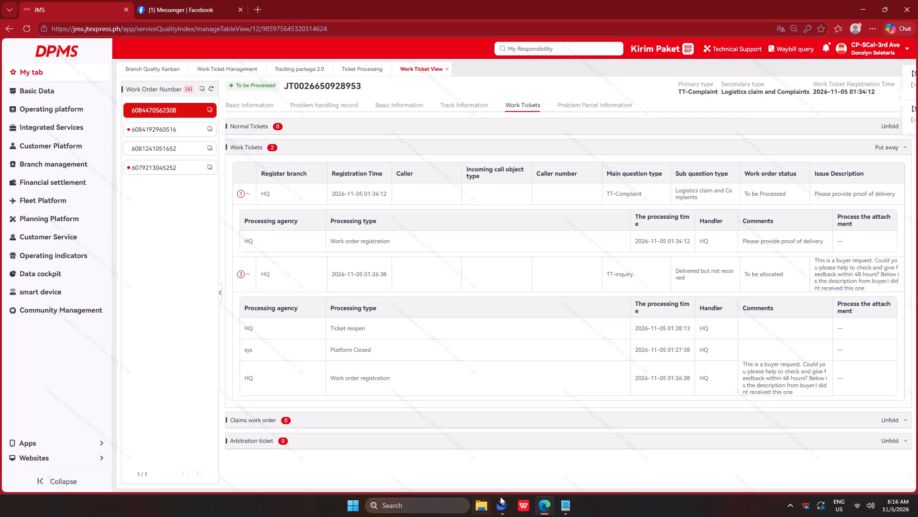
Switch to Notepad and delete the recipient information block under the JAVIER heading in the TICKETS 110526 list, keeping the heading.
left_click(564, 511)
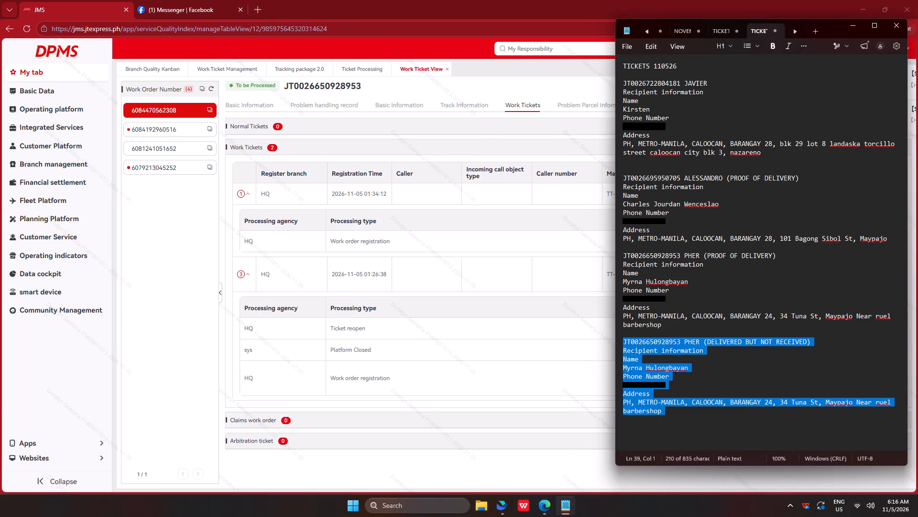
left_click_drag(622, 90, 645, 104)
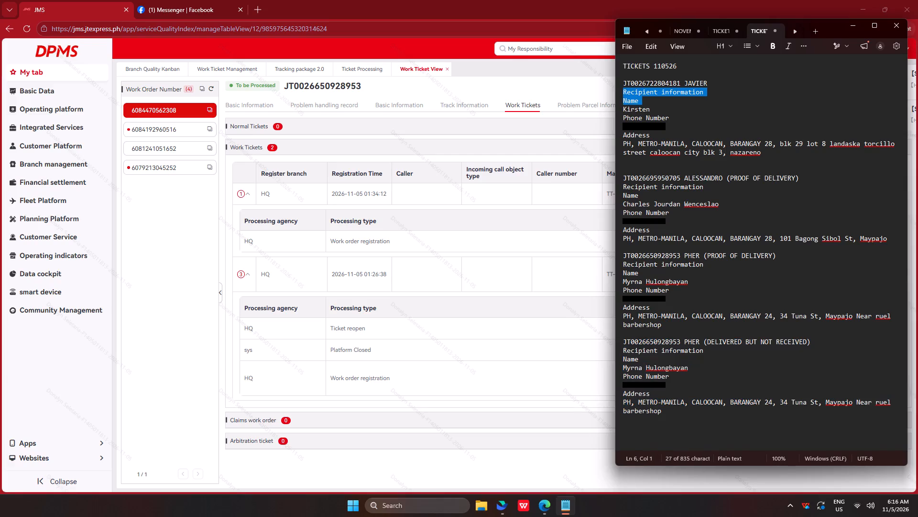
left_click_drag(645, 104, 731, 151)
key("Delete")
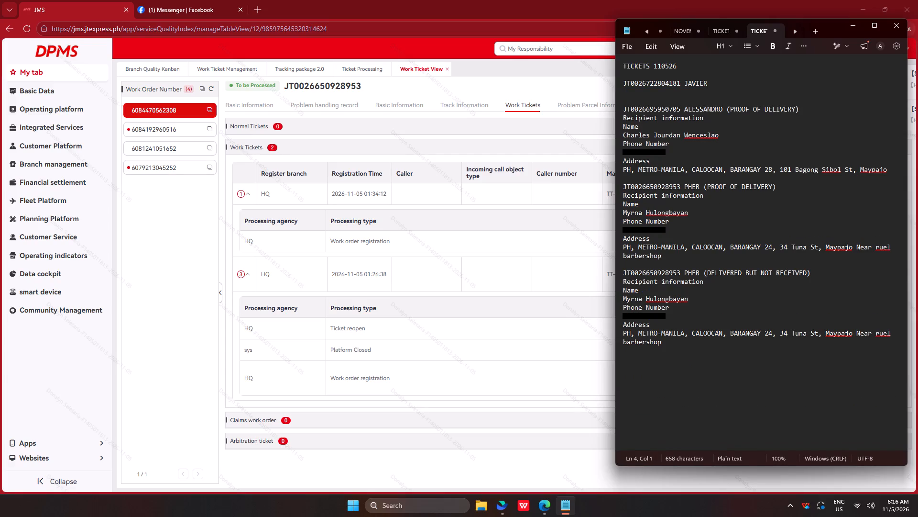
Select the whole ALESSANDRO (PROOF OF DELIVERY) entry, from its waybill heading through the recipient's address.
left_click_drag(619, 110, 639, 168)
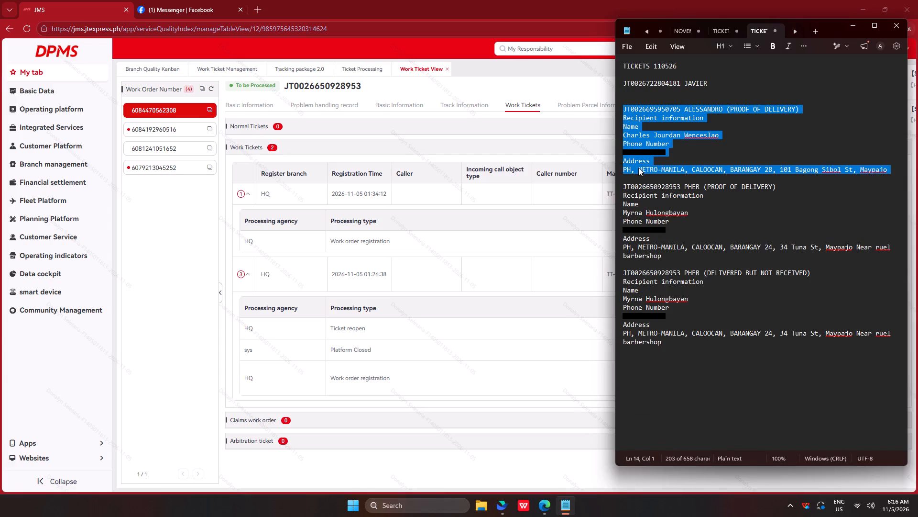
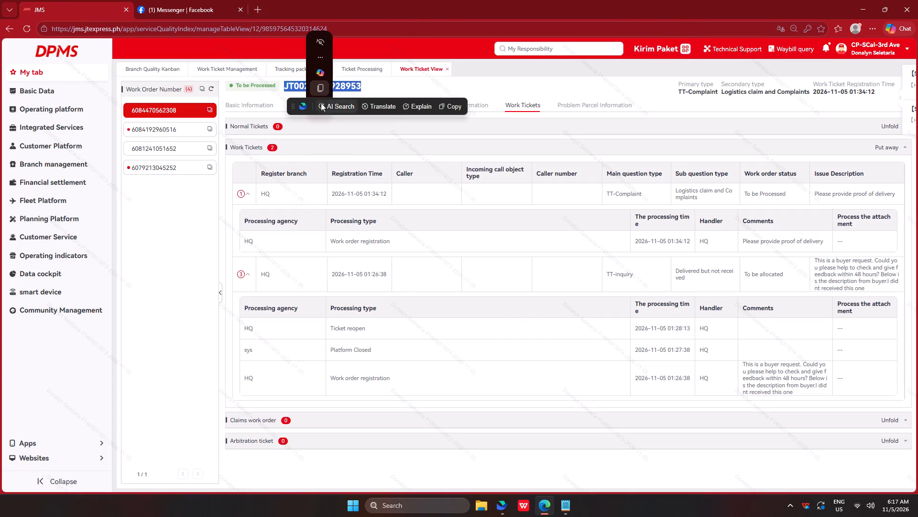
left_click(319, 89)
left_click(291, 69)
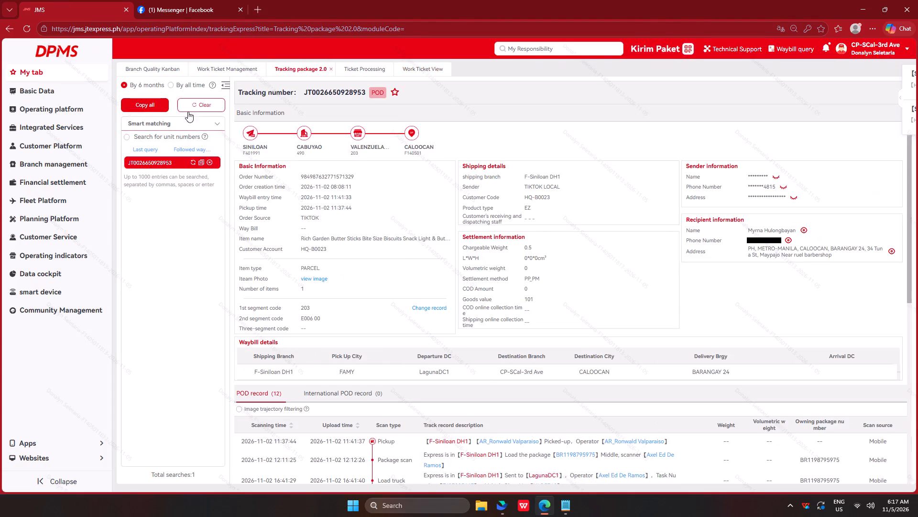
left_click(188, 111)
left_click(176, 254)
key("ctrl+v")
scroll(732, 238, "down", 9)
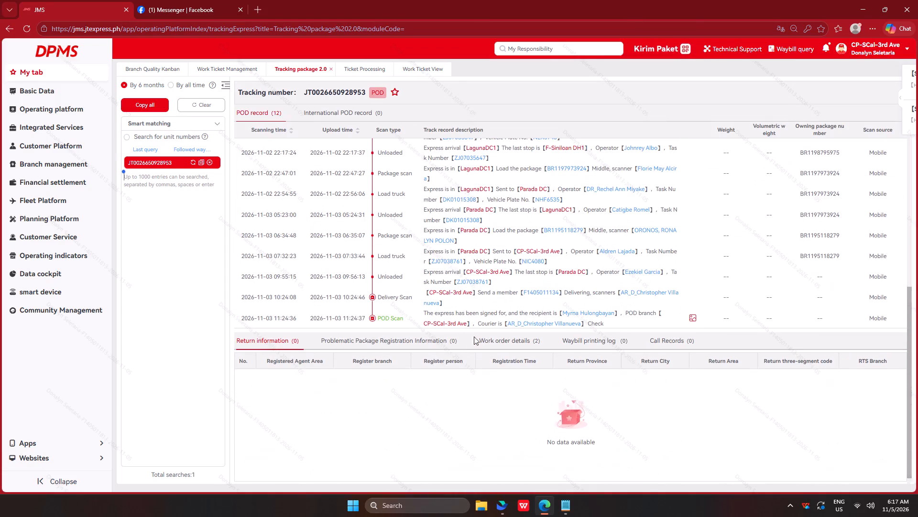
scroll(474, 337, "down", 1)
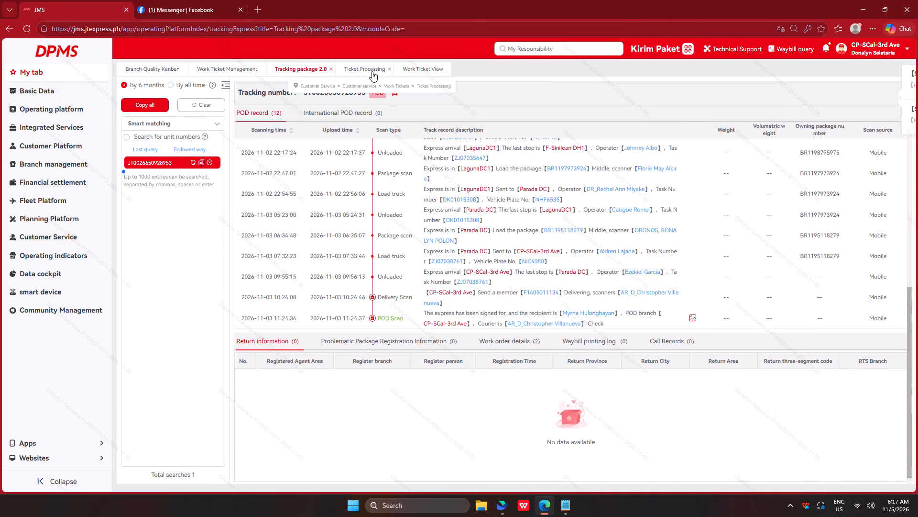
left_click(572, 503)
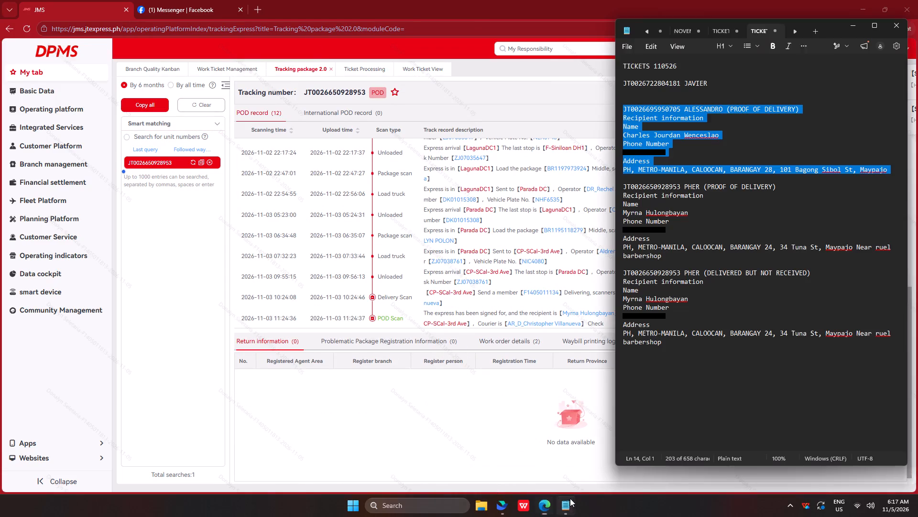
double_click(645, 107)
key("ctrl+c")
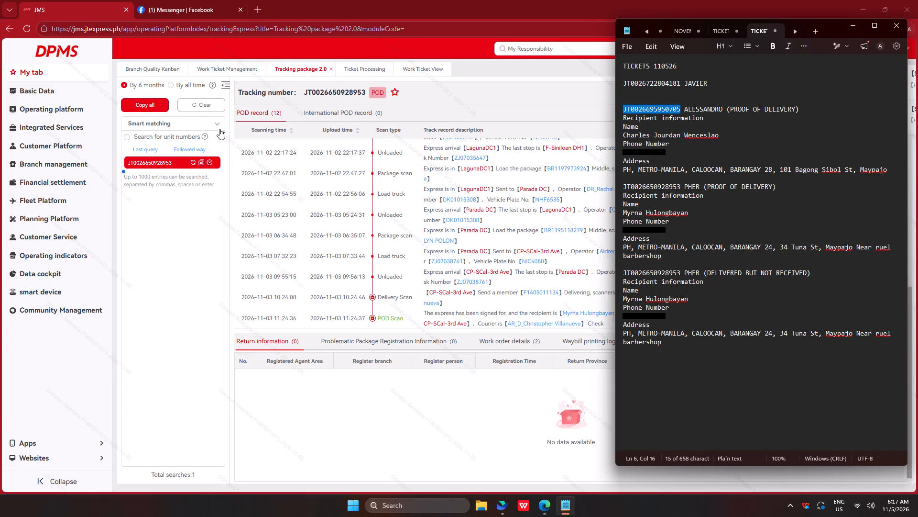
left_click(194, 107)
left_click(200, 245)
key("ctrl+v")
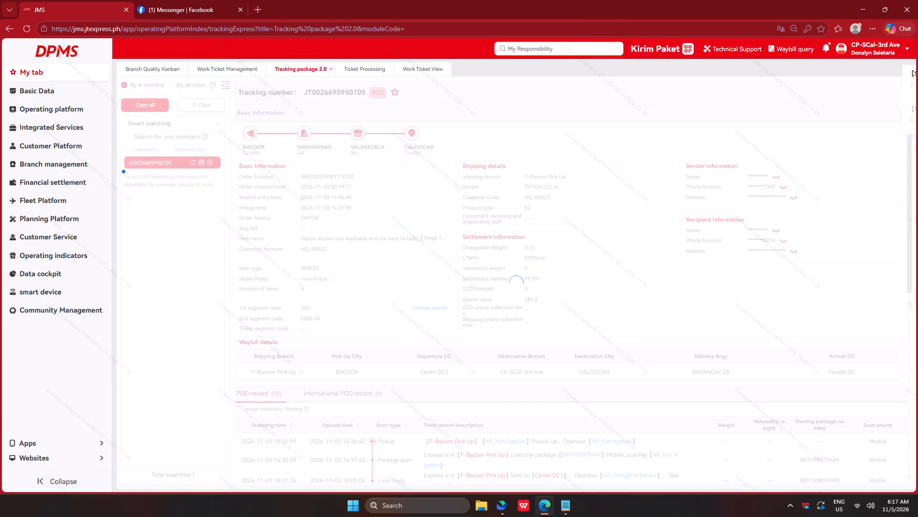
scroll(532, 285, "down", 7)
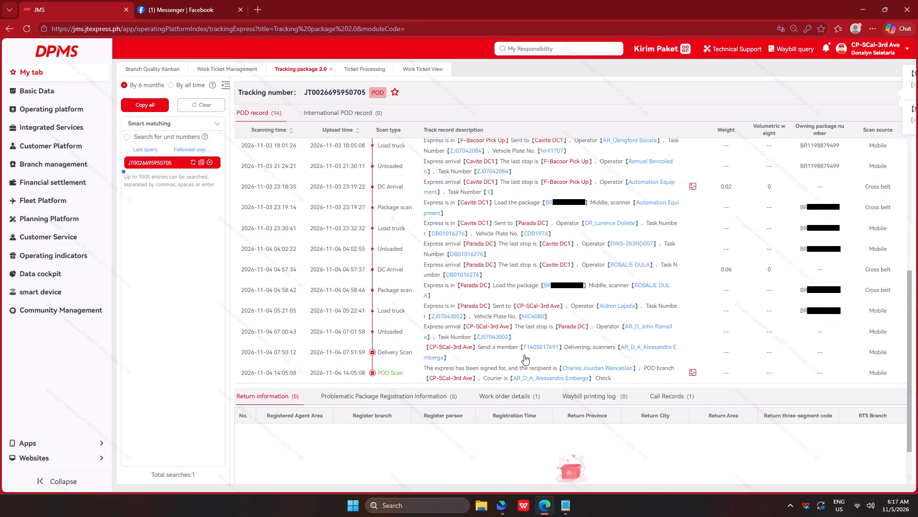
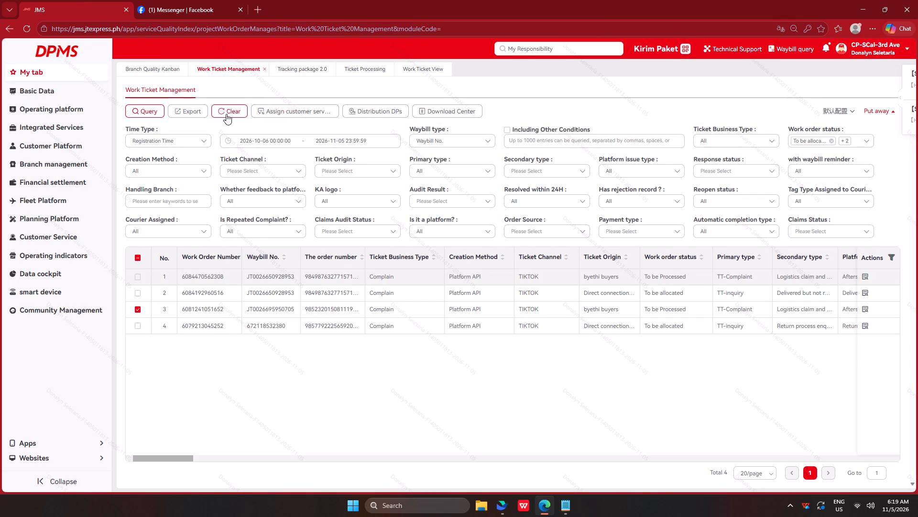
left_click(295, 109)
left_click(761, 88)
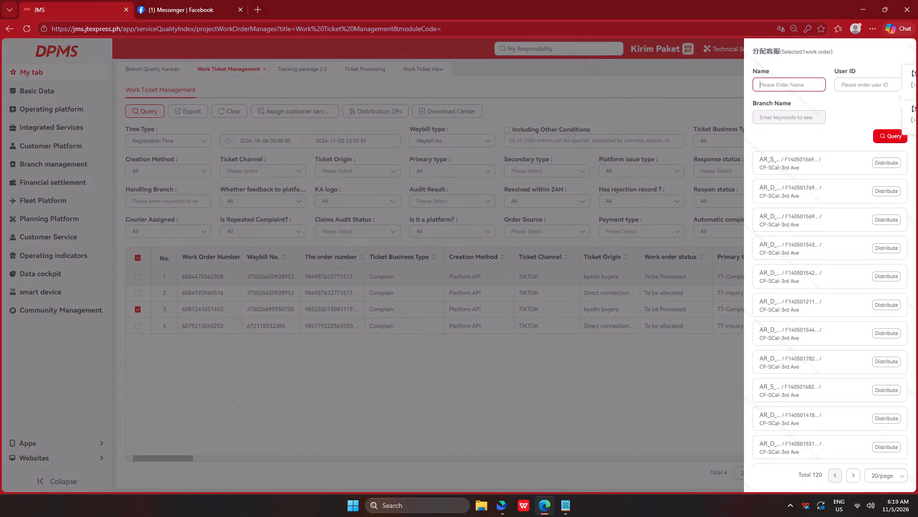
type("dona")
key("Return")
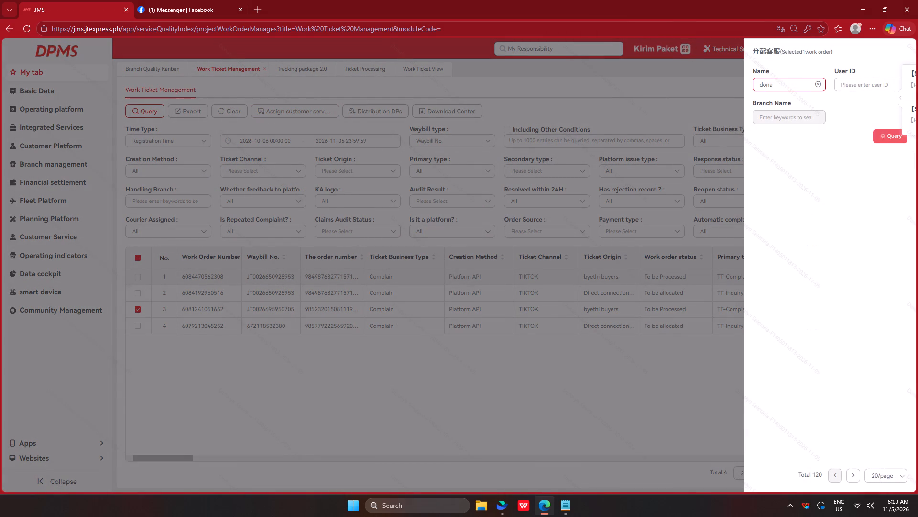
left_click(888, 166)
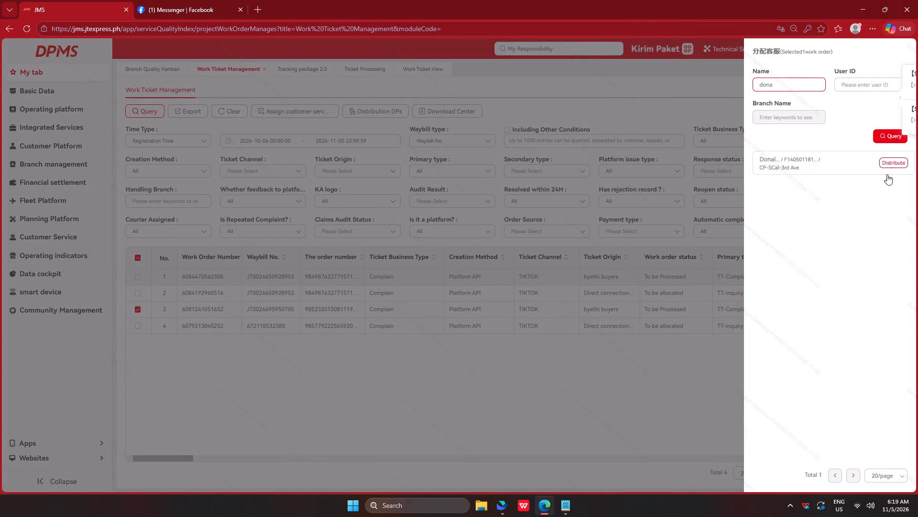
left_click(576, 164)
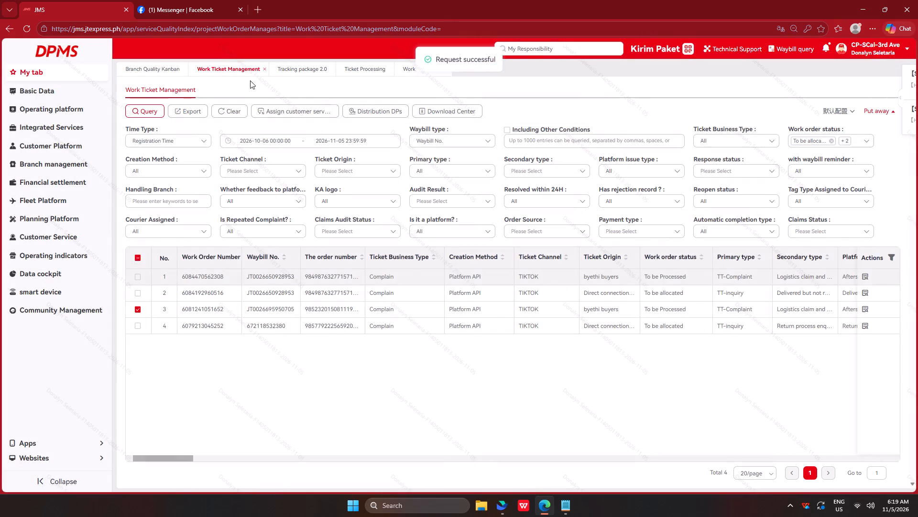
Close the Work Ticket View page in JMS.
left_click(408, 68)
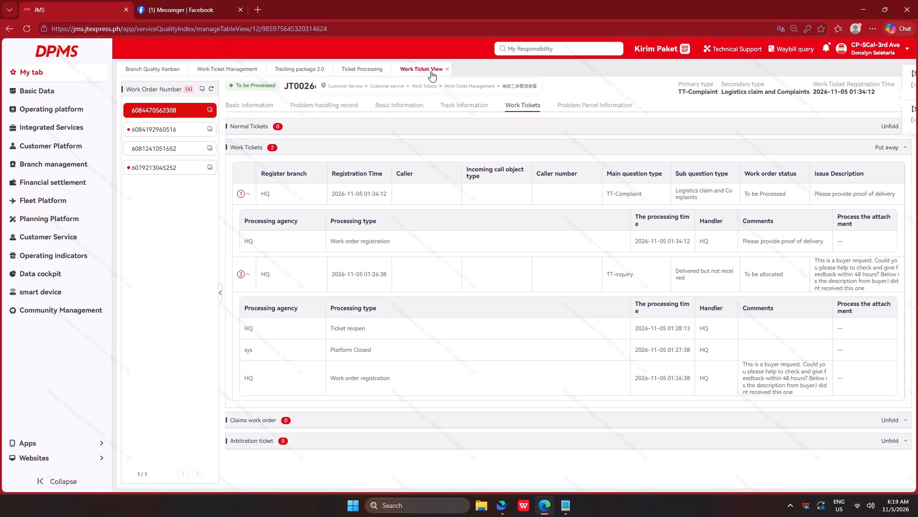
left_click(447, 68)
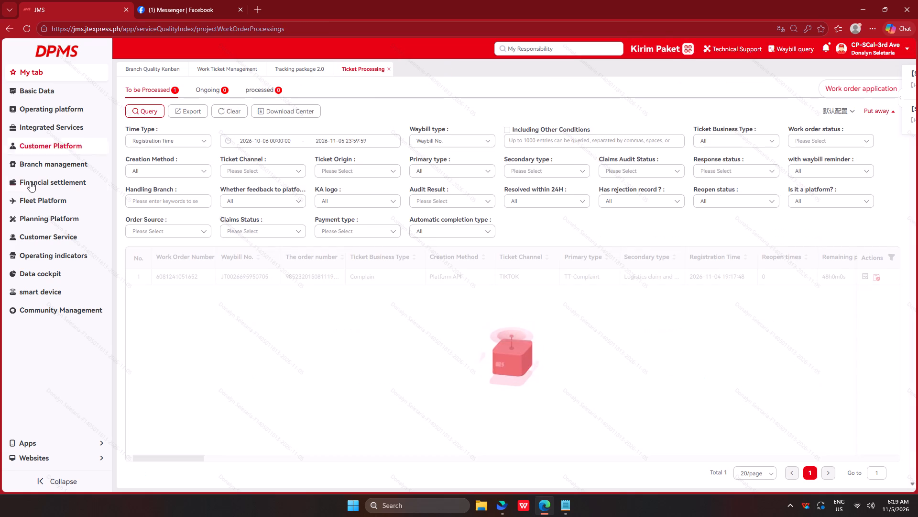
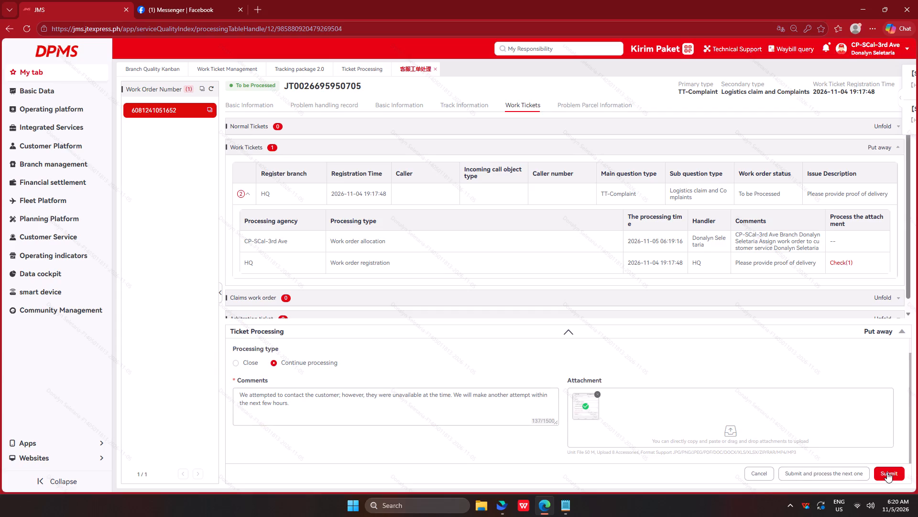
left_click(886, 473)
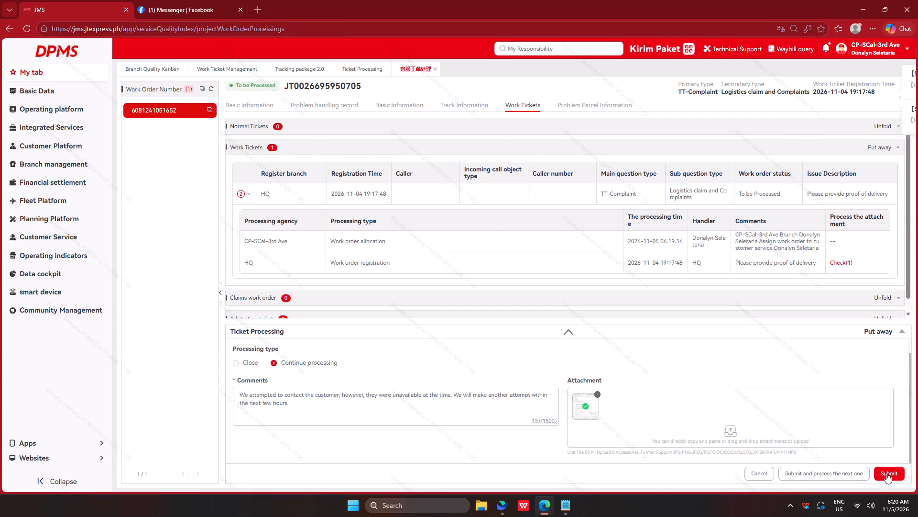
Rerun the query in Ticket Processing to refresh the list of tickets to be processed.
triple_click(153, 107)
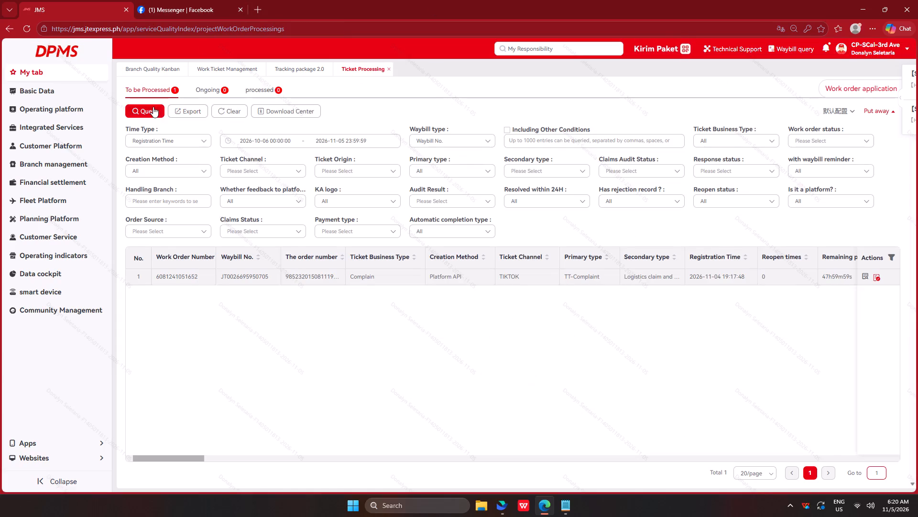
double_click(153, 107)
Switch to Notepad and select the recipient's phone number in the PHER (PROOF OF DELIVERY) entry.
left_click(562, 504)
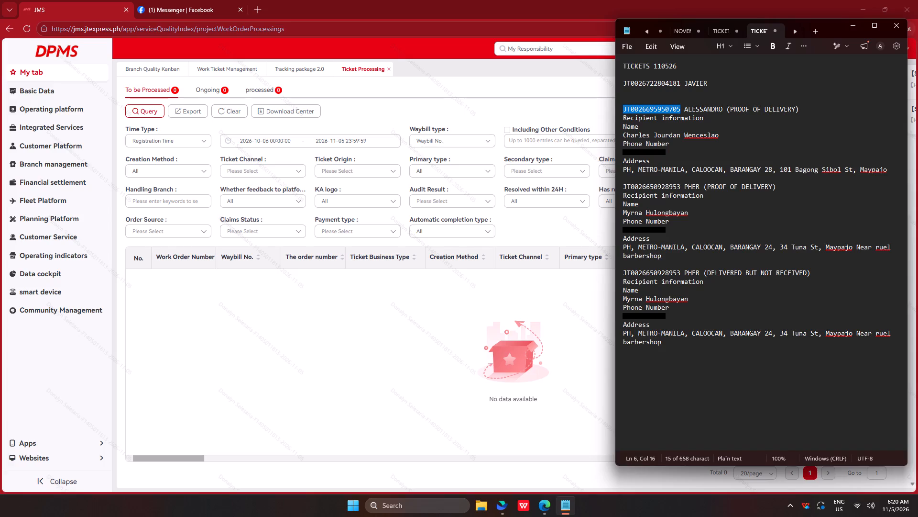
double_click(634, 229)
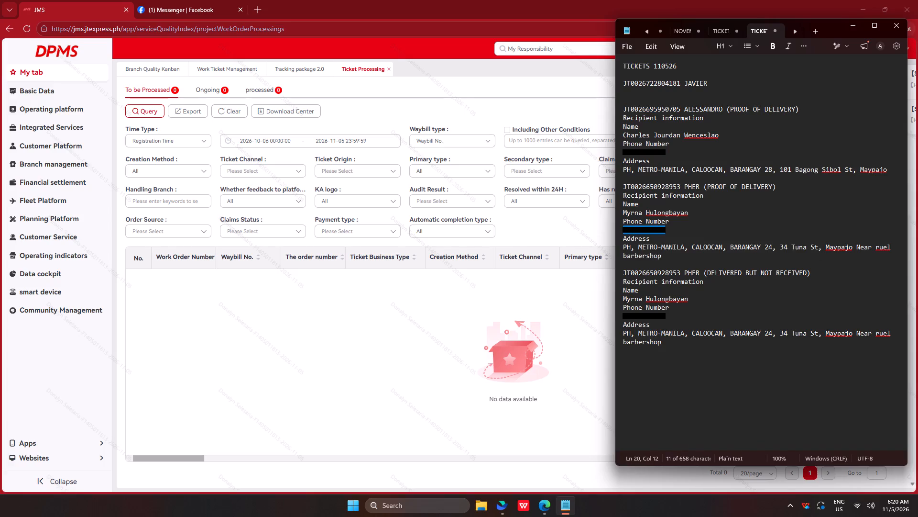
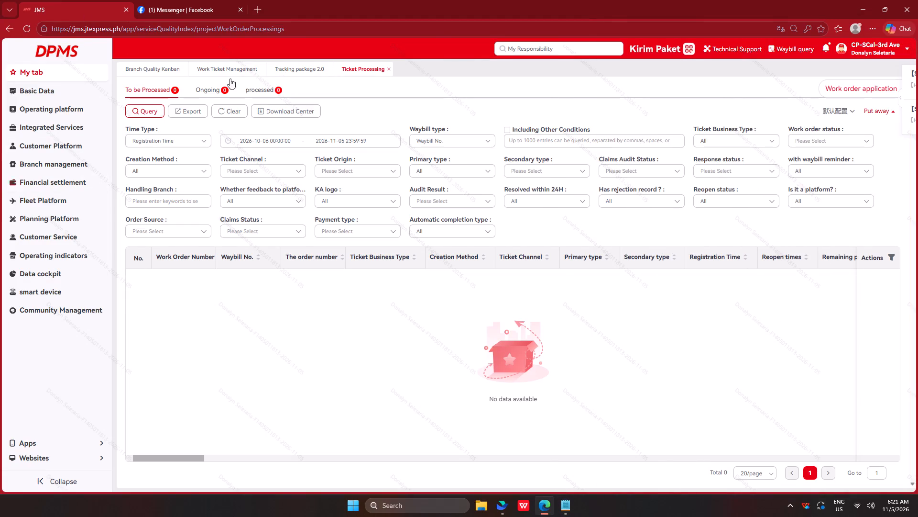
Return to Work Ticket Management and rerun the query to refresh the work order list.
left_click(215, 69)
triple_click(136, 112)
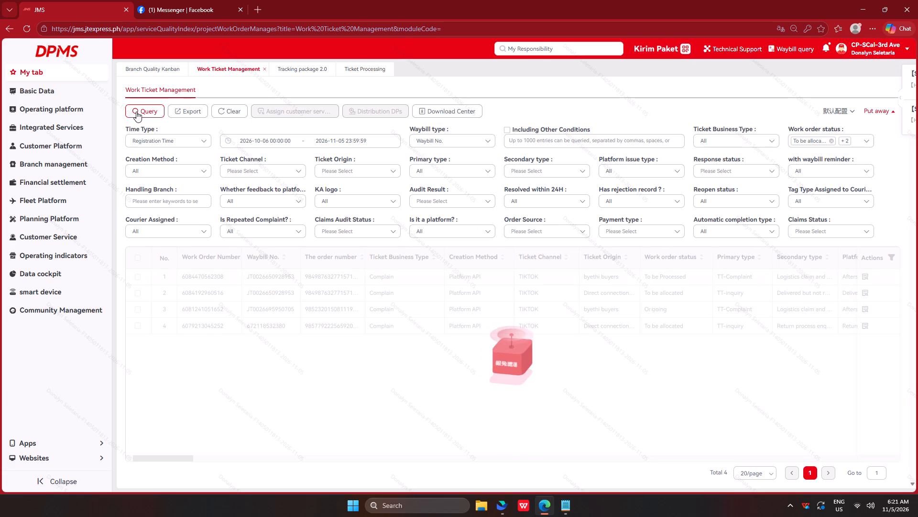
triple_click(136, 112)
left_click(136, 112)
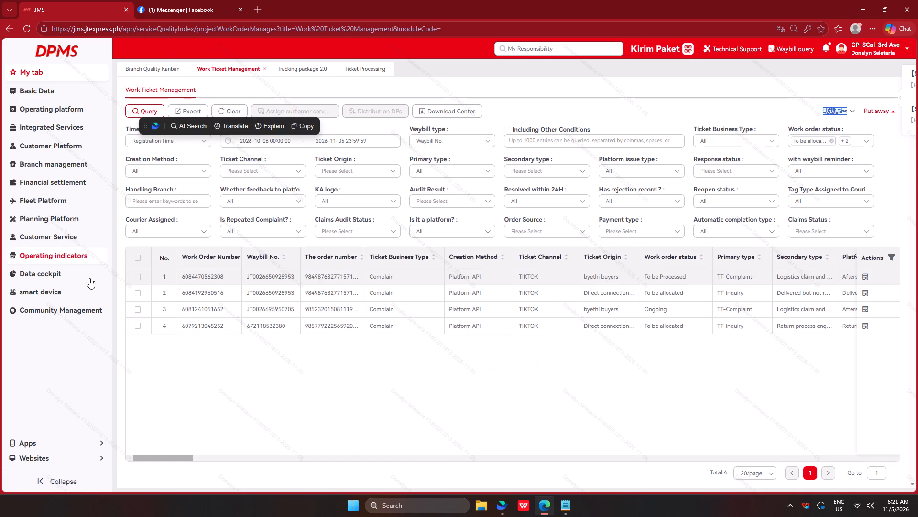
left_click(139, 278)
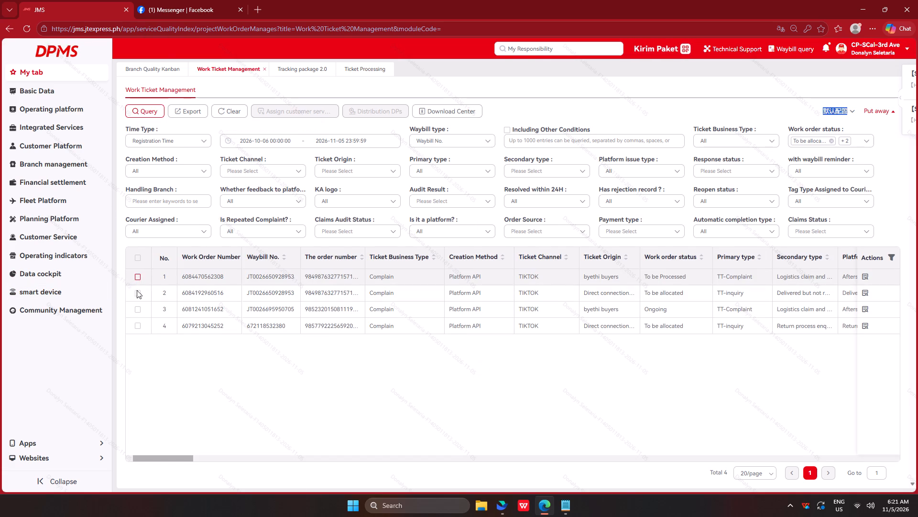
left_click(138, 293)
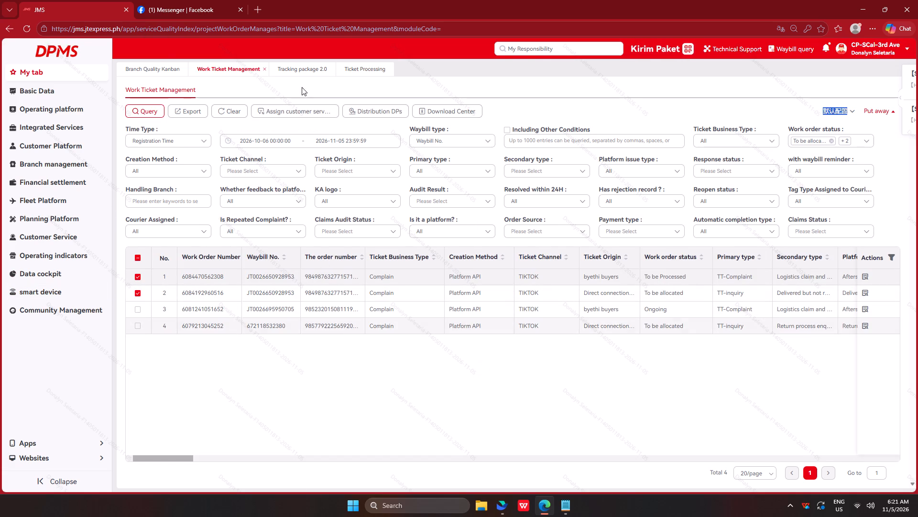
left_click(274, 106)
left_click(792, 80)
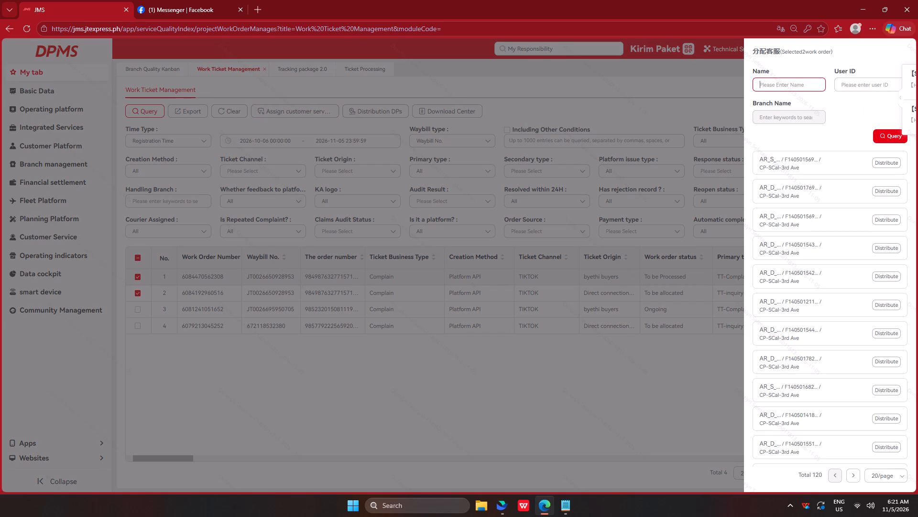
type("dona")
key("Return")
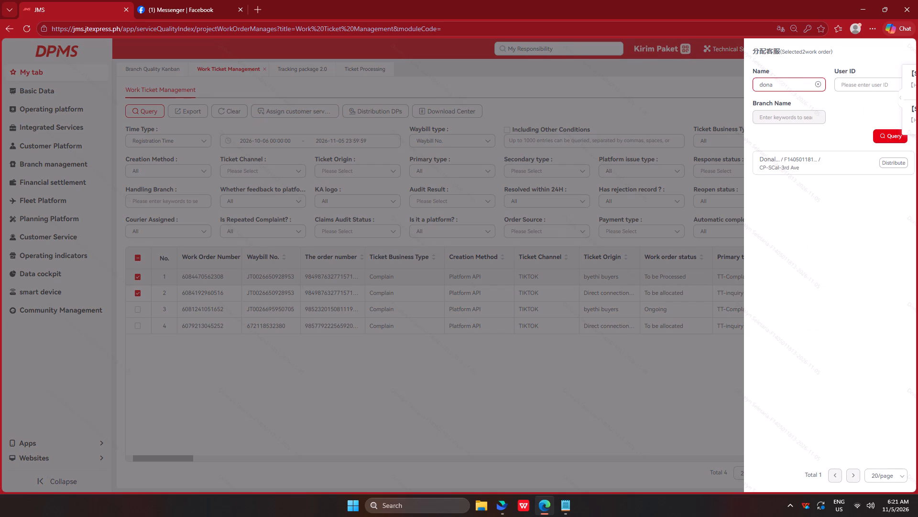
left_click(892, 158)
left_click(565, 163)
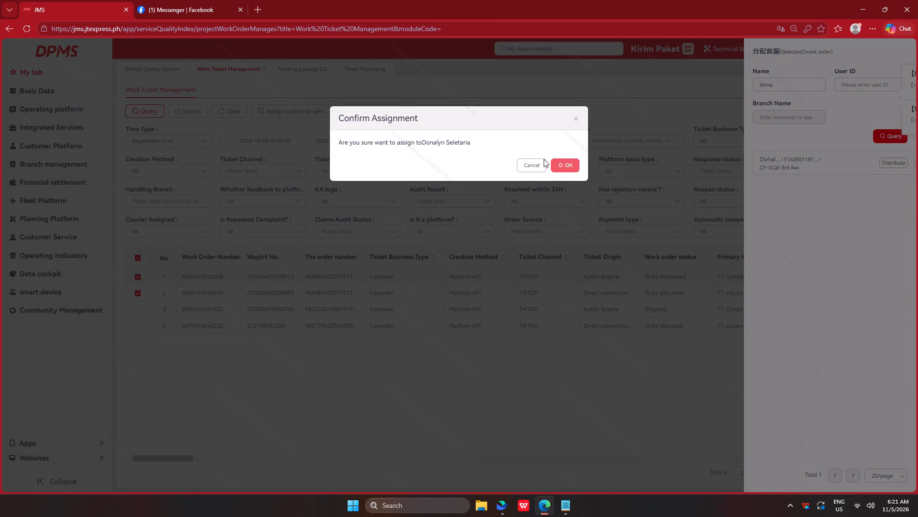
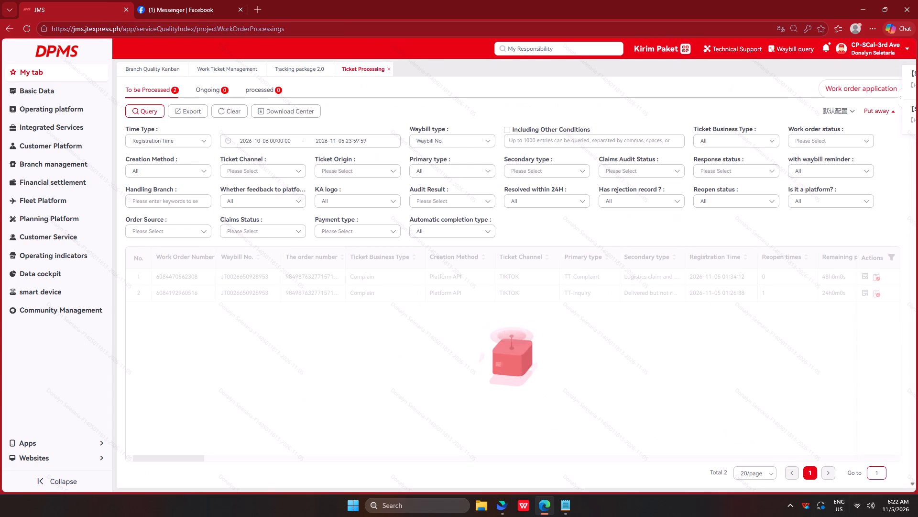
left_click(151, 113)
triple_click(146, 111)
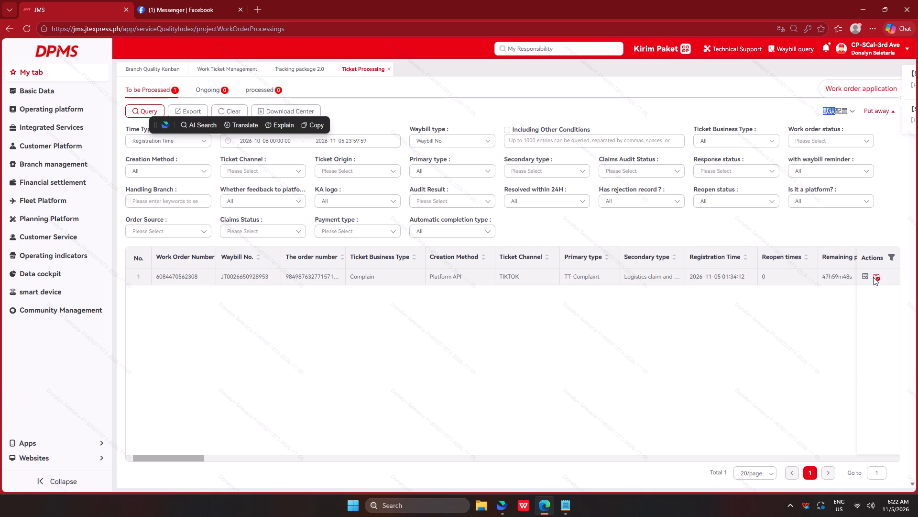
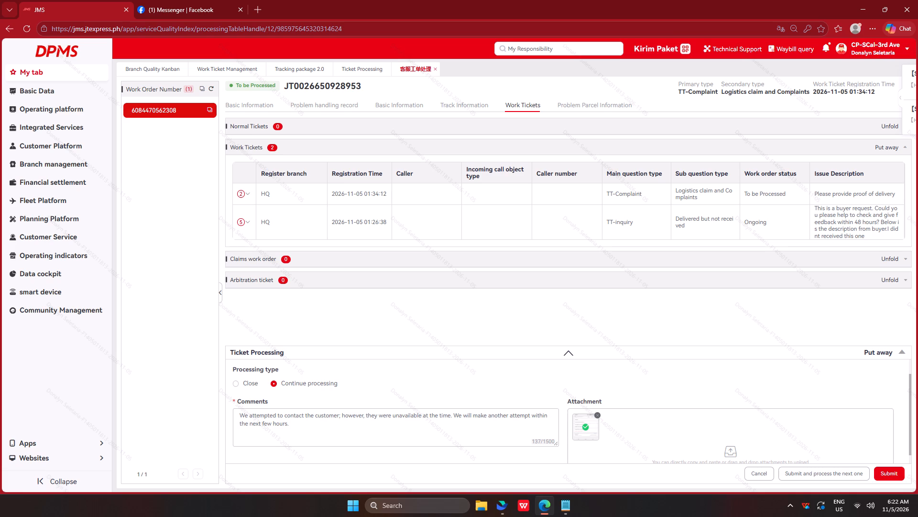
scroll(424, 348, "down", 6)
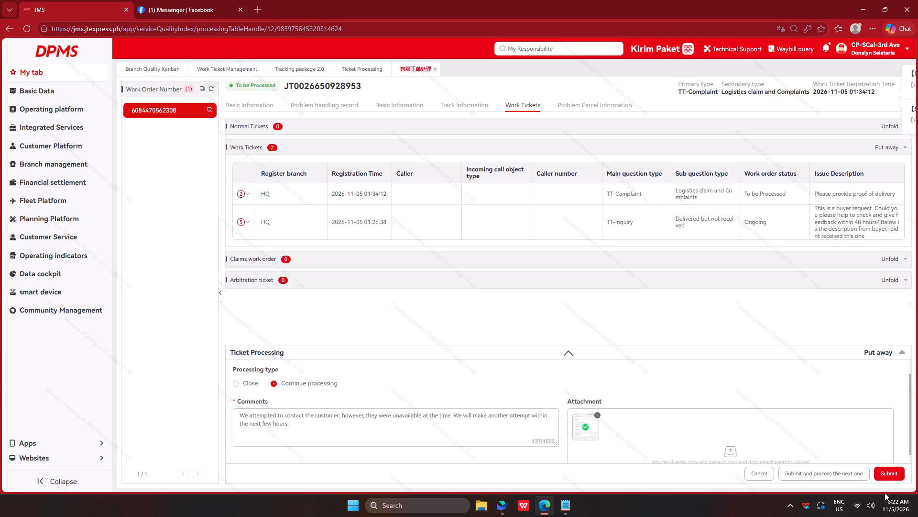
left_click(890, 473)
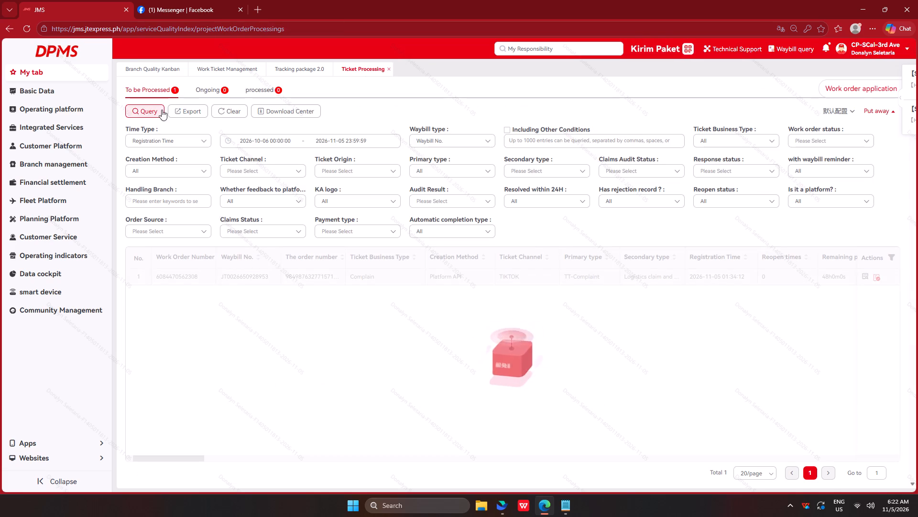
Rerun the query in Ticket Processing to refresh the To be Processed list.
left_click(144, 109)
triple_click(135, 108)
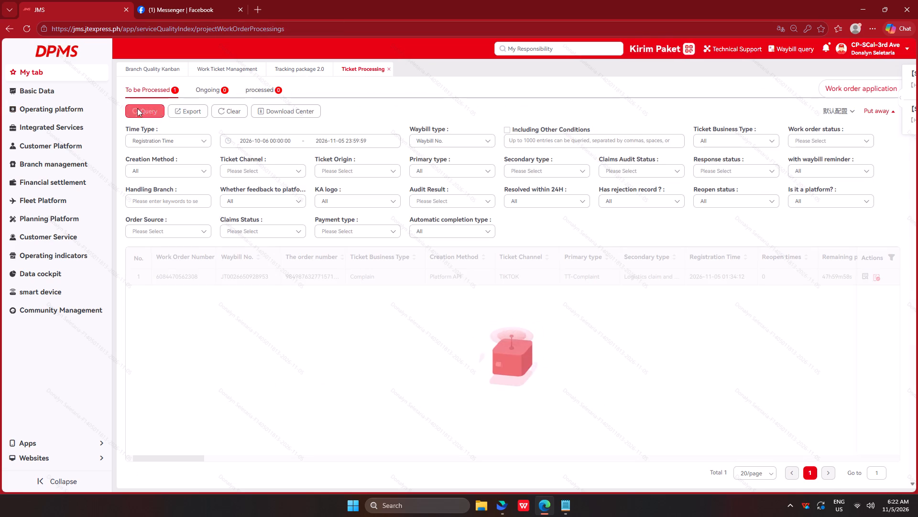
triple_click(137, 108)
Return to Work Ticket Management and rerun the query to refresh the work order list.
left_click(296, 65)
left_click(206, 70)
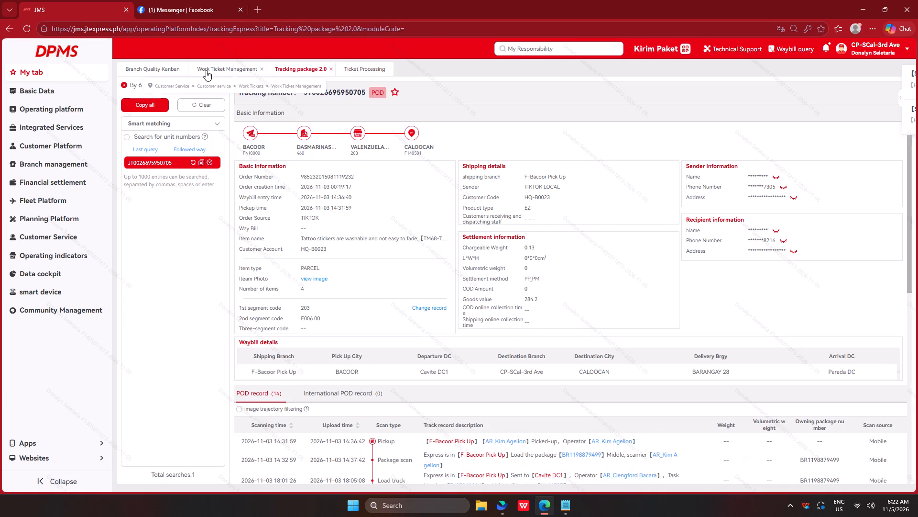
triple_click(140, 108)
left_click(140, 108)
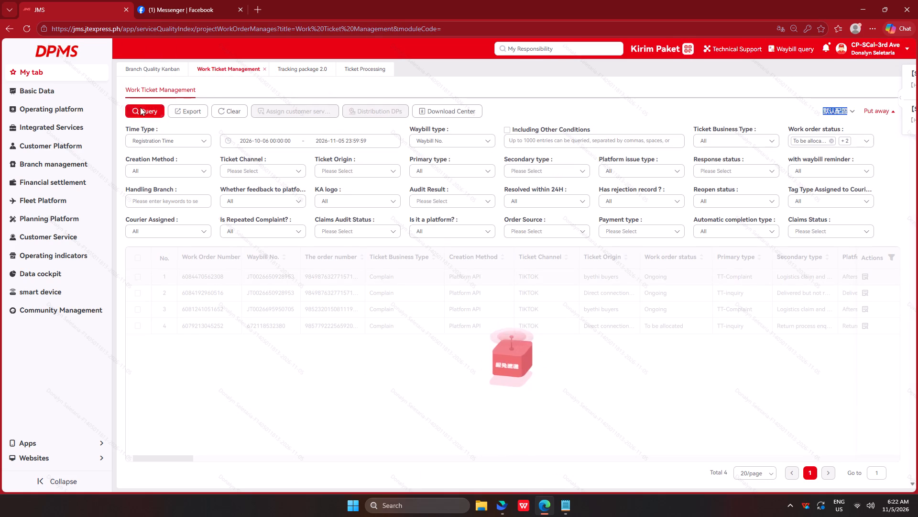
left_click(140, 107)
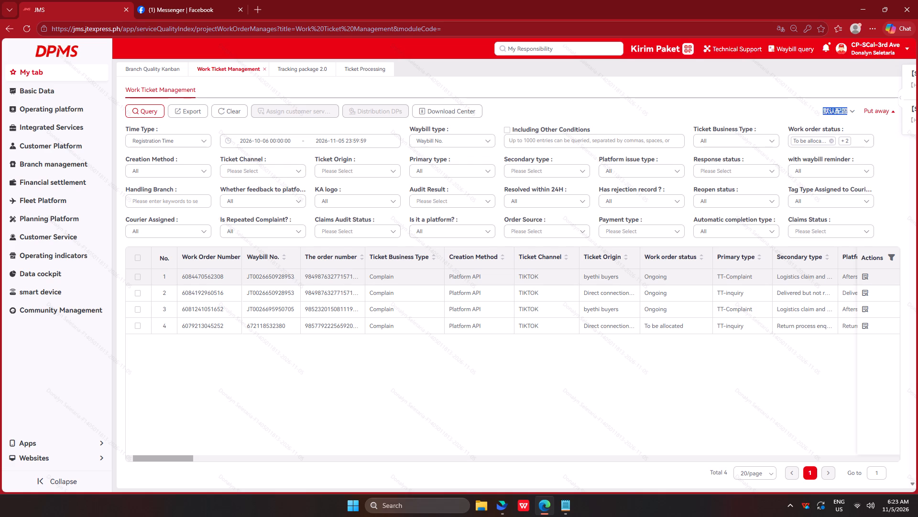
Select the registration time range 2026-10-06 to 2026-11-05 and rerun the work ticket query.
left_click(245, 143)
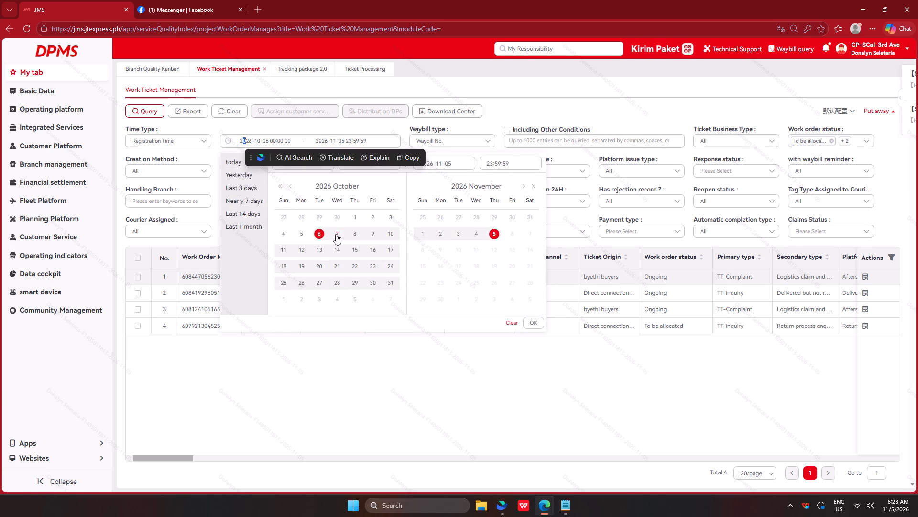
left_click(316, 233)
left_click(492, 236)
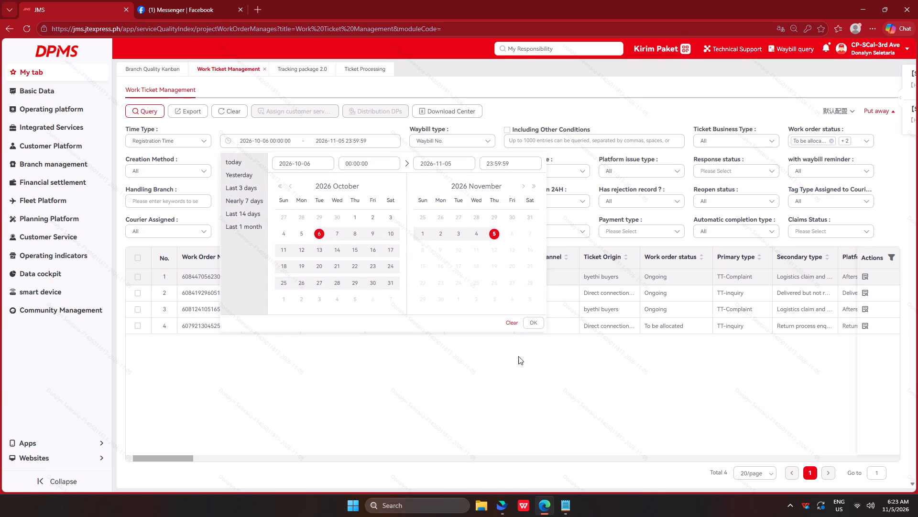
left_click(532, 322)
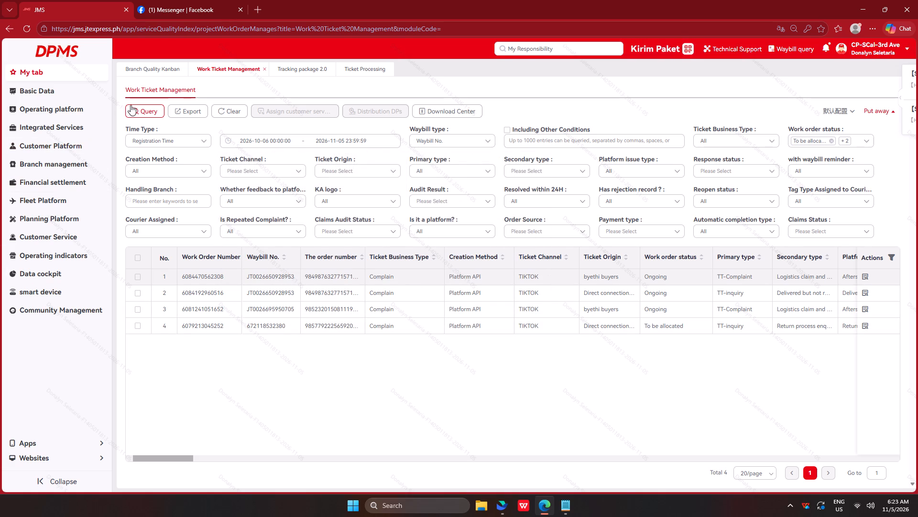
left_click(135, 105)
left_click(136, 106)
left_click(136, 106)
left_click(136, 106)
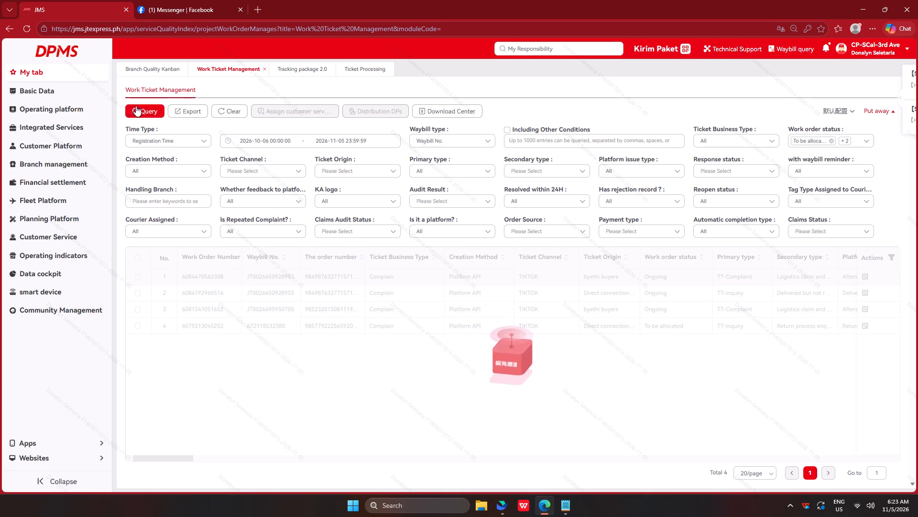
double_click(260, 326)
left_click(280, 289)
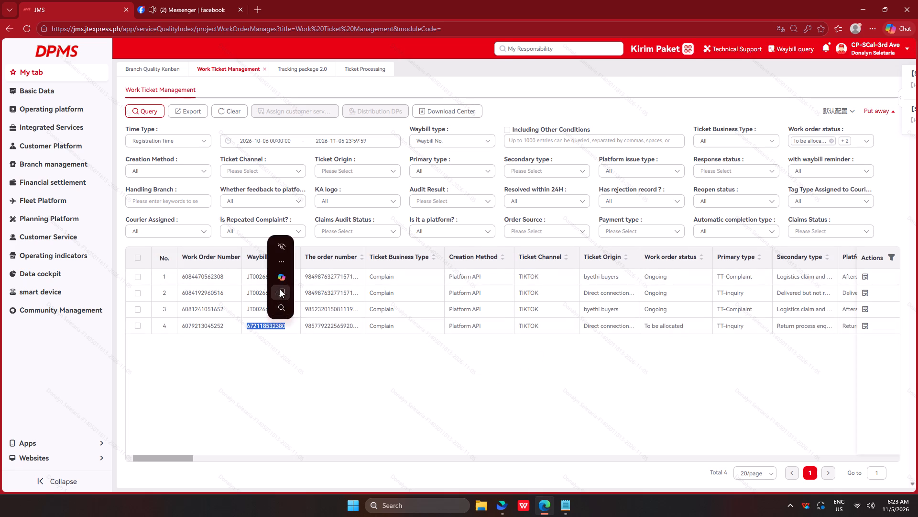
left_click(307, 69)
left_click(207, 100)
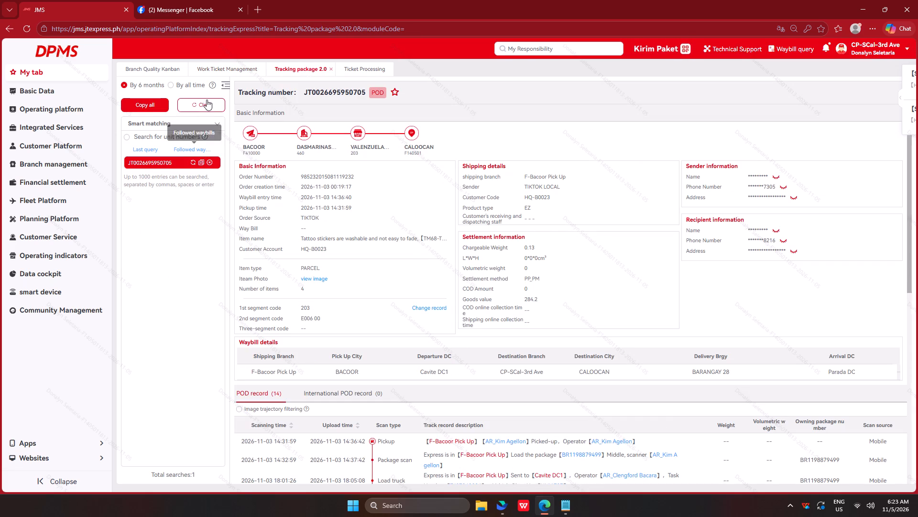
left_click(183, 215)
key("ctrl+v")
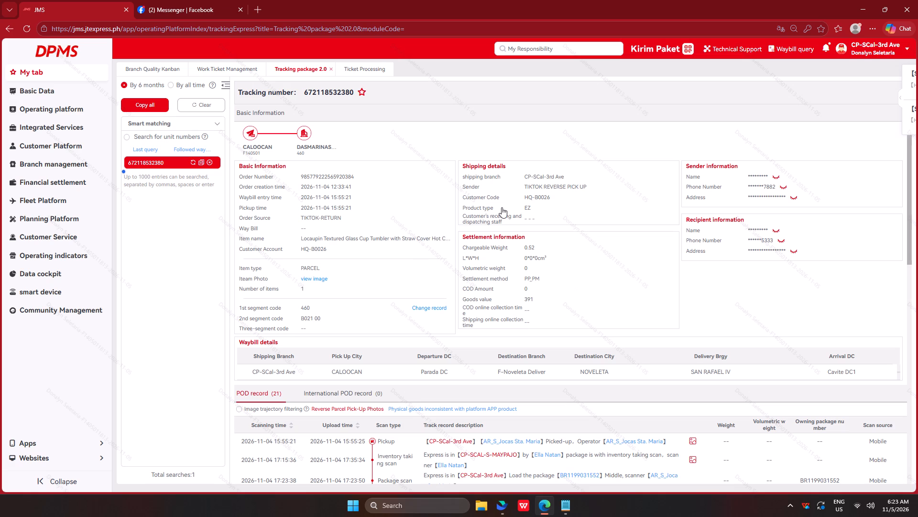
scroll(483, 282, "down", 4)
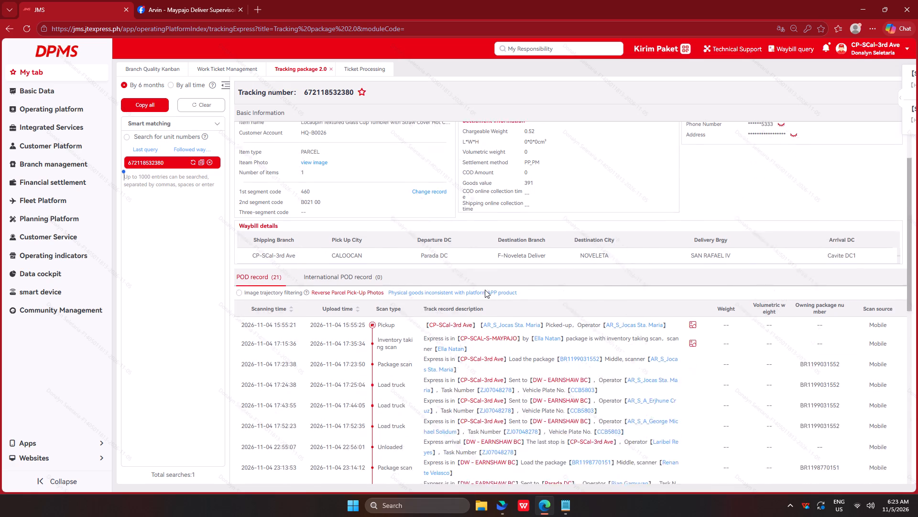
scroll(485, 290, "down", 1)
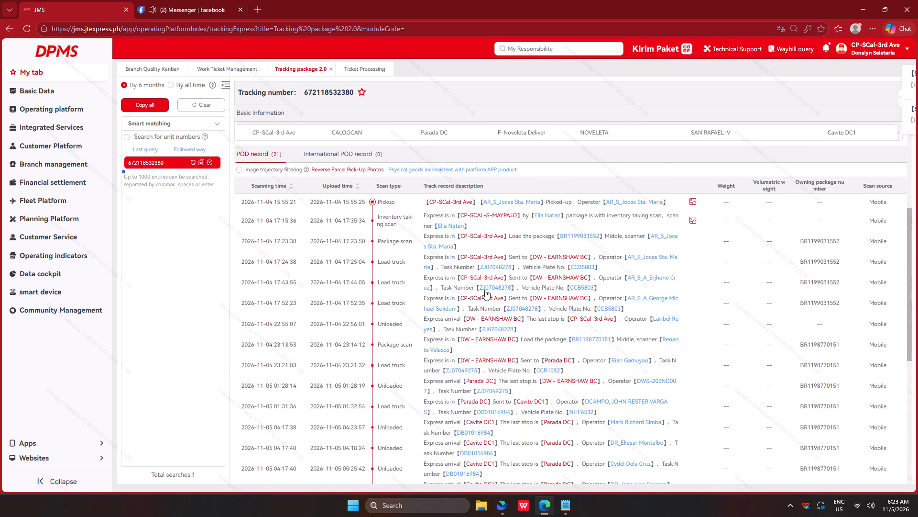
scroll(485, 290, "down", 6)
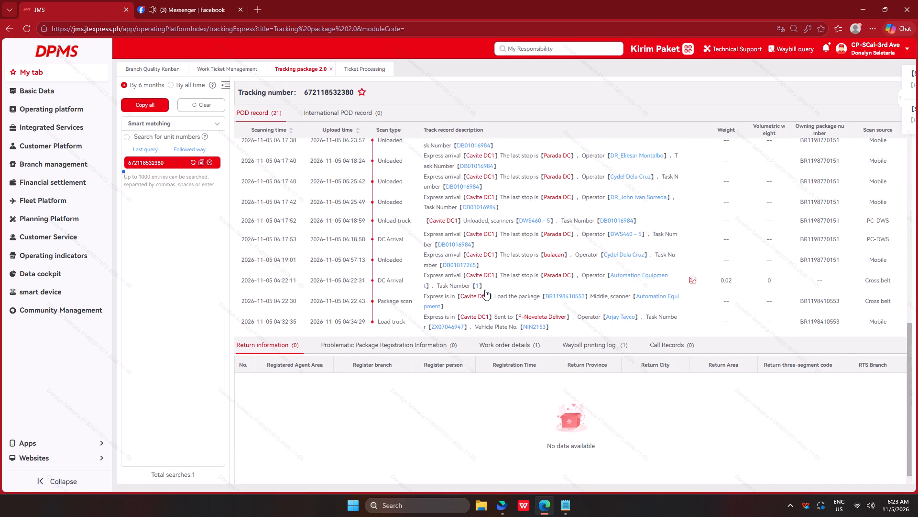
scroll(487, 293, "up", 17)
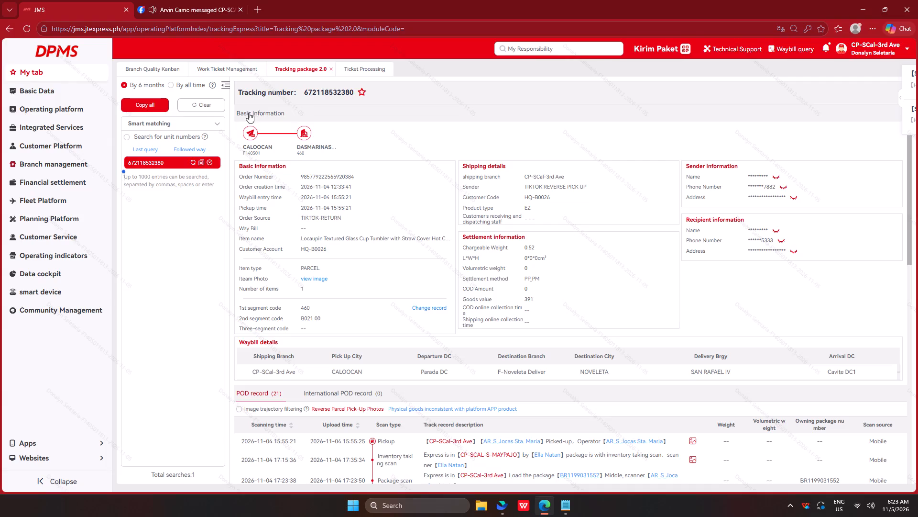
left_click(201, 105)
left_click(561, 499)
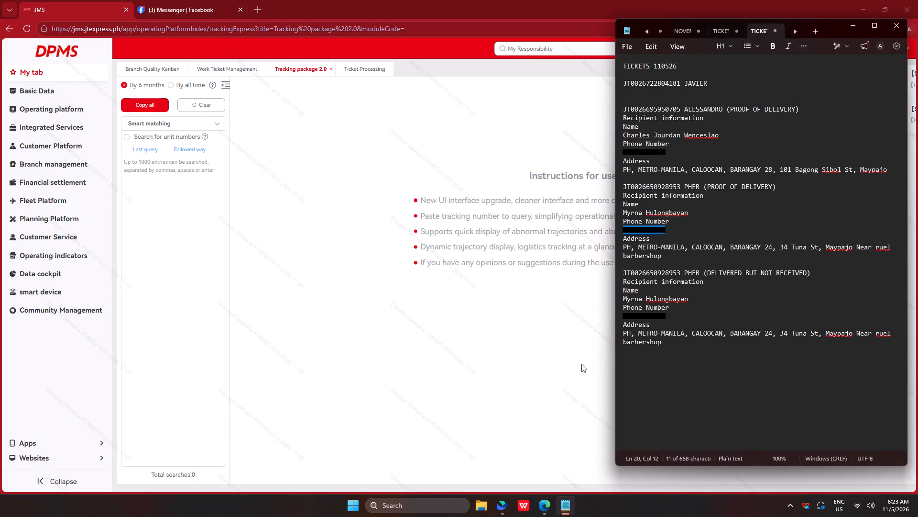
left_click(627, 99)
key("Delete")
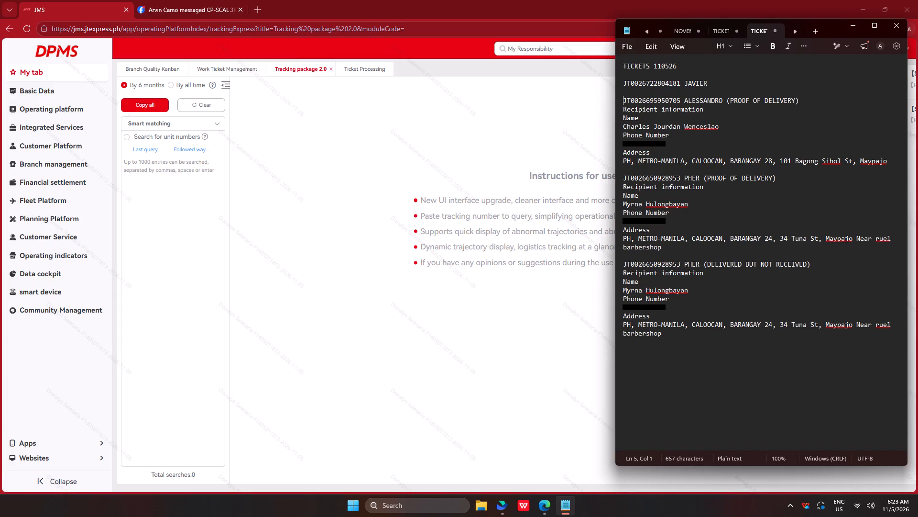
Add a full-width dashed divider line below the last recipient entry in the TICKETS 110526 note, separated by a blank line.
left_click(678, 335)
key("Return")
key("Return")
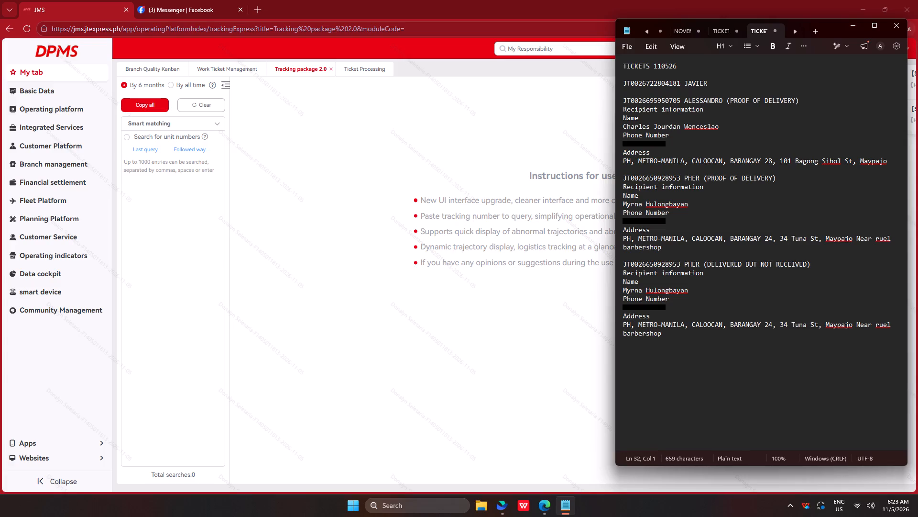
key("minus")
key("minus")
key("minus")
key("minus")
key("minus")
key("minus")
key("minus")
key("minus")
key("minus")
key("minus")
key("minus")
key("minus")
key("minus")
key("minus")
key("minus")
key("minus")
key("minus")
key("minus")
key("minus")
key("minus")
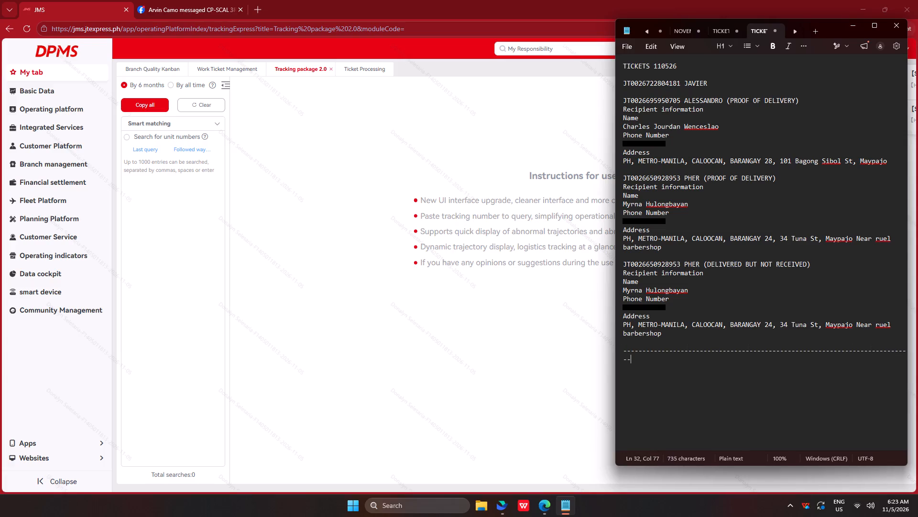
key("BackSpace")
key("BackSpace")
key("Return")
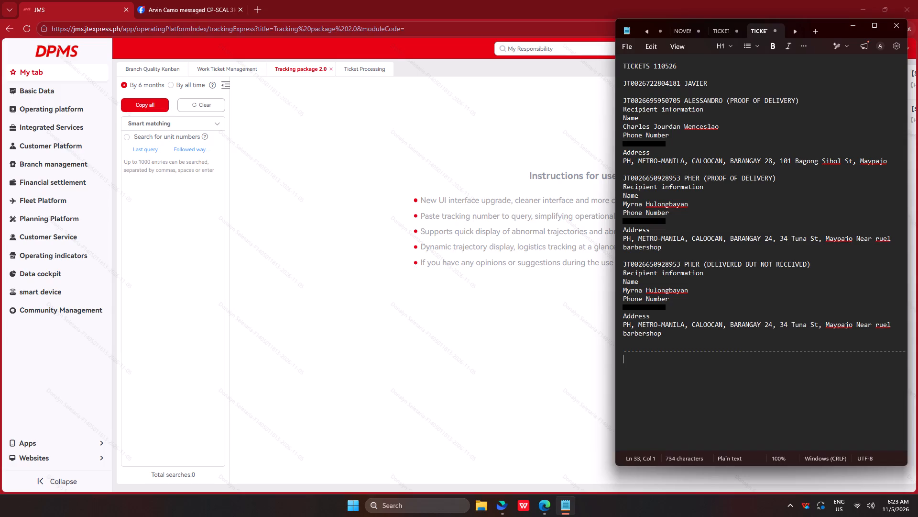
Start a new section heading beginning "PP NO DELIVE" beneath the dashed divider in the tickets note.
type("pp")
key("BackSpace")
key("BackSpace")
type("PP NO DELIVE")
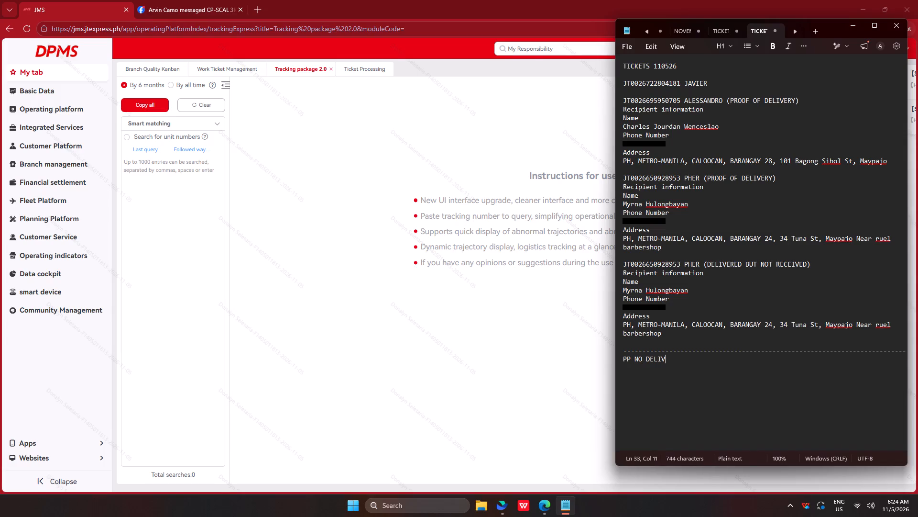
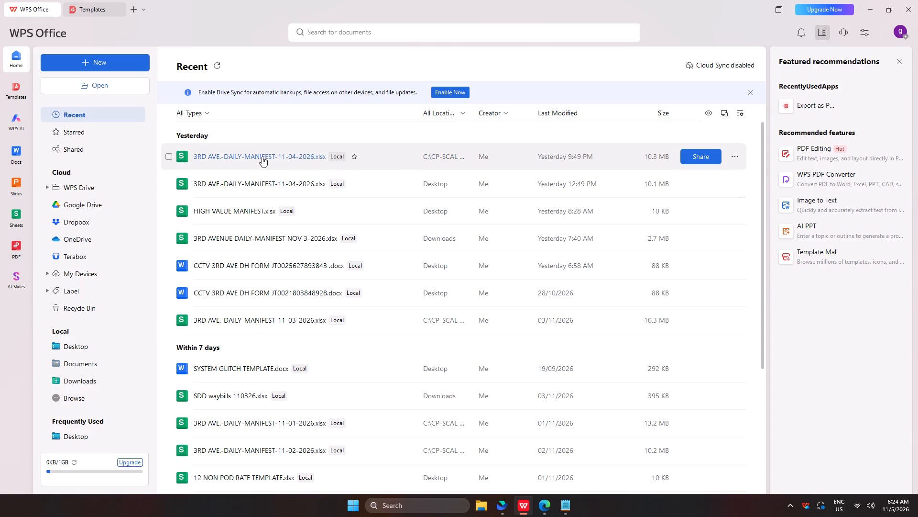
In WPS Office, open the recent workbook 3RD AVE.-DAILY-MANIFEST-11-04-2026.xlsx stored in the C:\CP-SCAL folder and bring it into view.
double_click(252, 158)
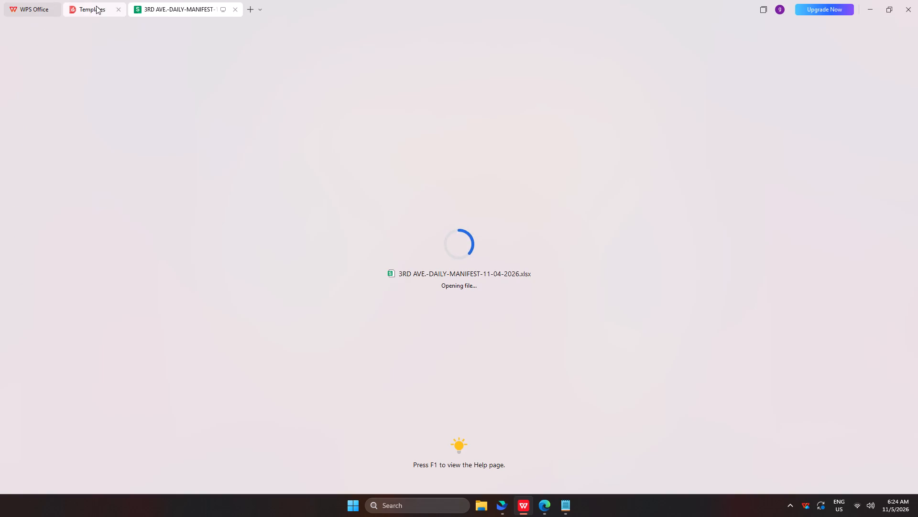
left_click(97, 6)
left_click(172, 7)
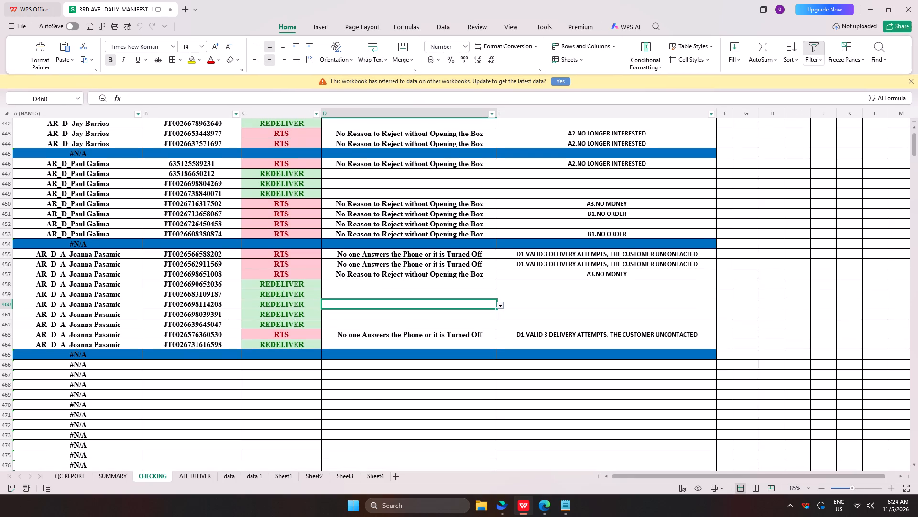
Filter column C of the CHECKING sheet to hide the RTS rows, keeping REDELIVER and blank rows.
scroll(45, 350, "up", 20)
scroll(45, 350, "up", 12)
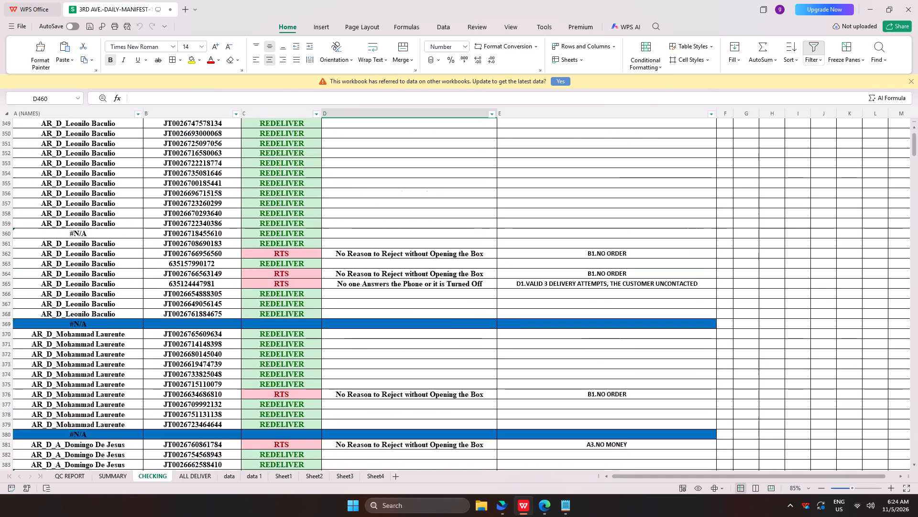
left_click_drag(915, 148, 908, 125)
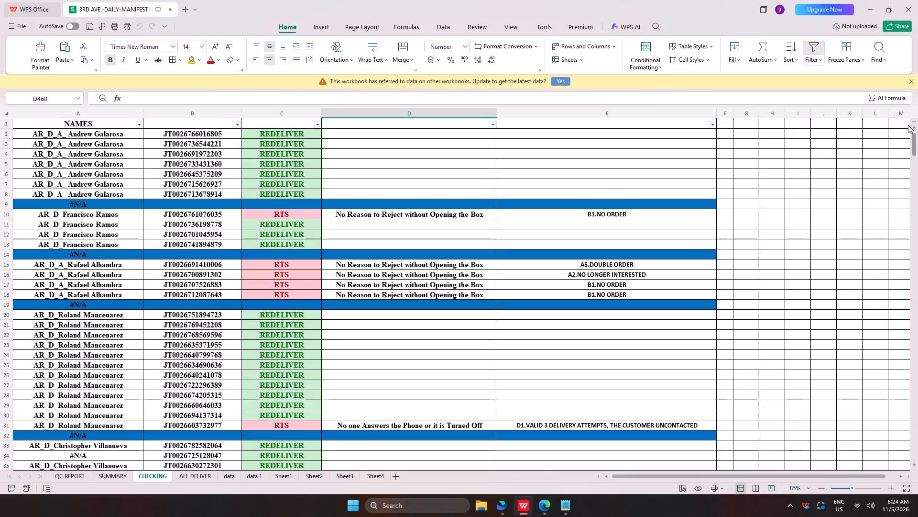
left_click_drag(908, 125, 822, 72)
scroll(144, 287, "up", 12)
left_click(320, 124)
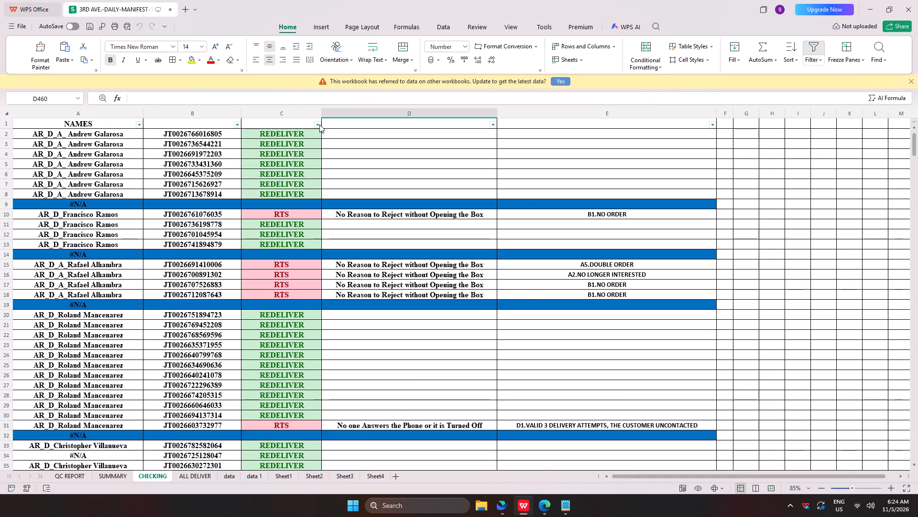
left_click(335, 225)
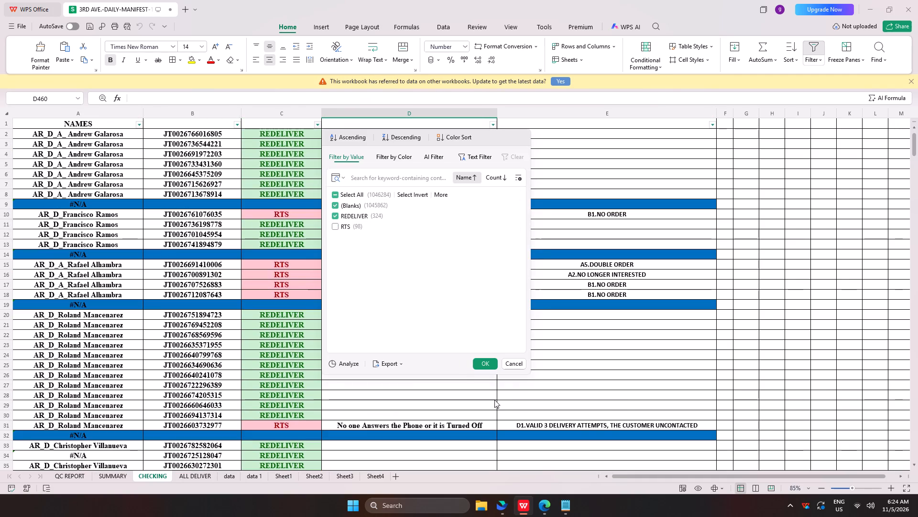
left_click(486, 361)
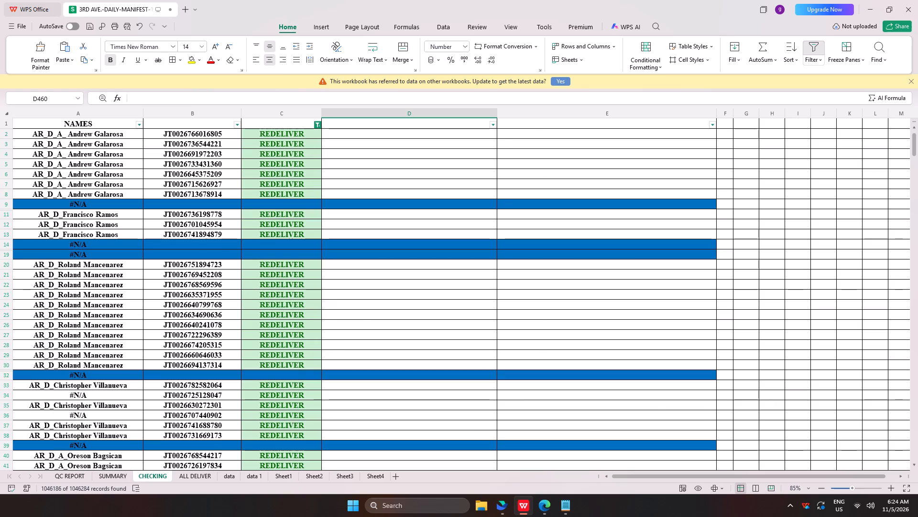